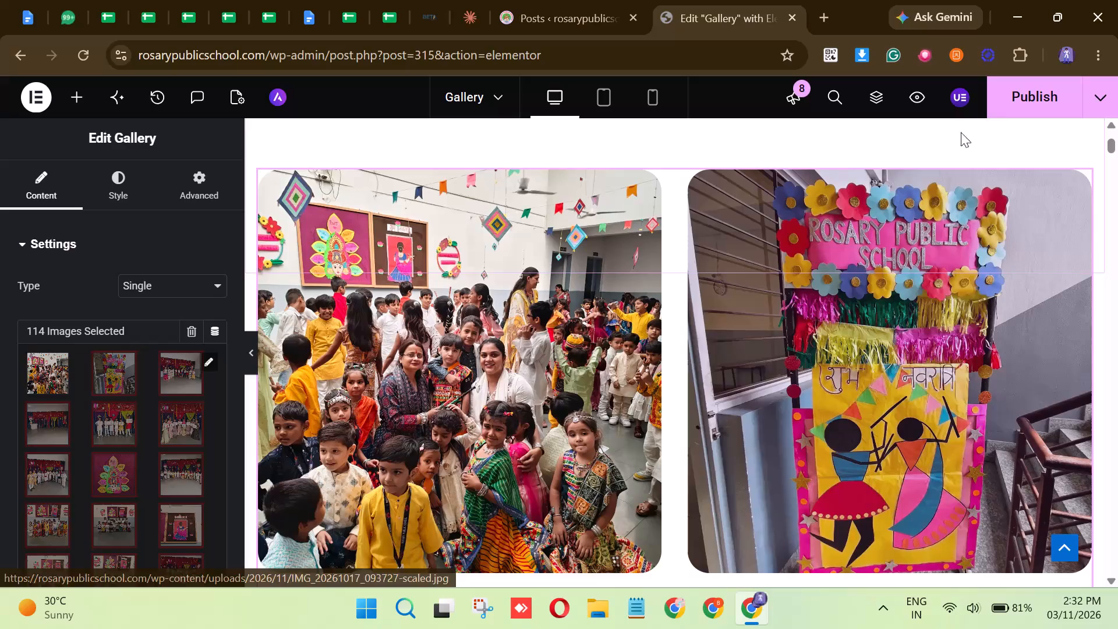
Publish the updated Gallery page with its selected images.
{"action": "left_click", "coordinate": [1046, 93]}
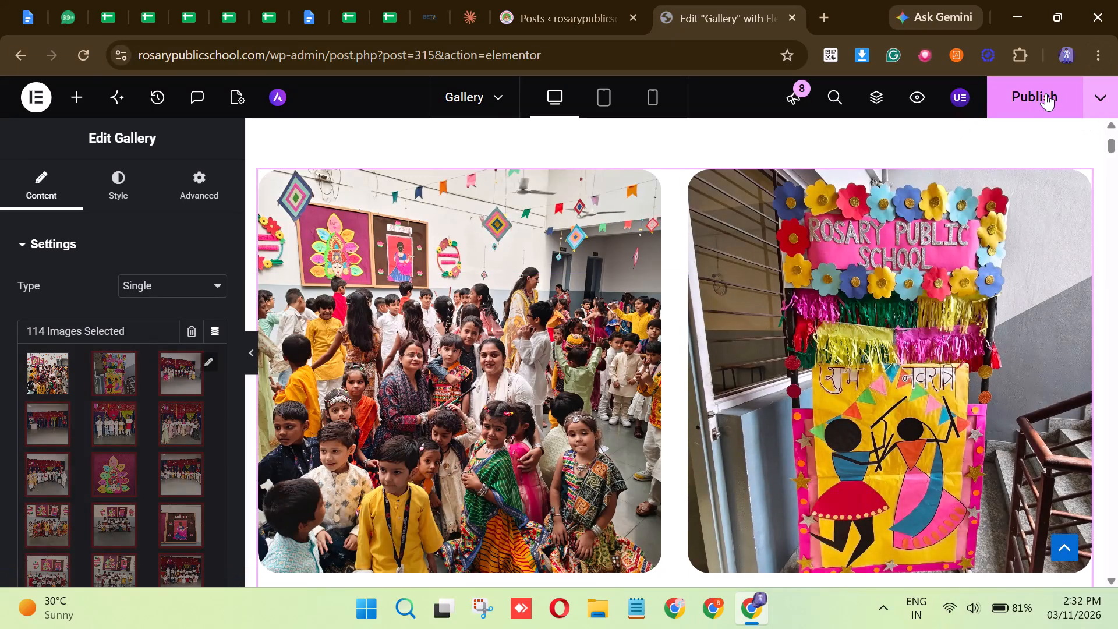
{"action": "scroll", "coordinate": [125, 416], "scroll_direction": "down", "scroll_amount": 2}
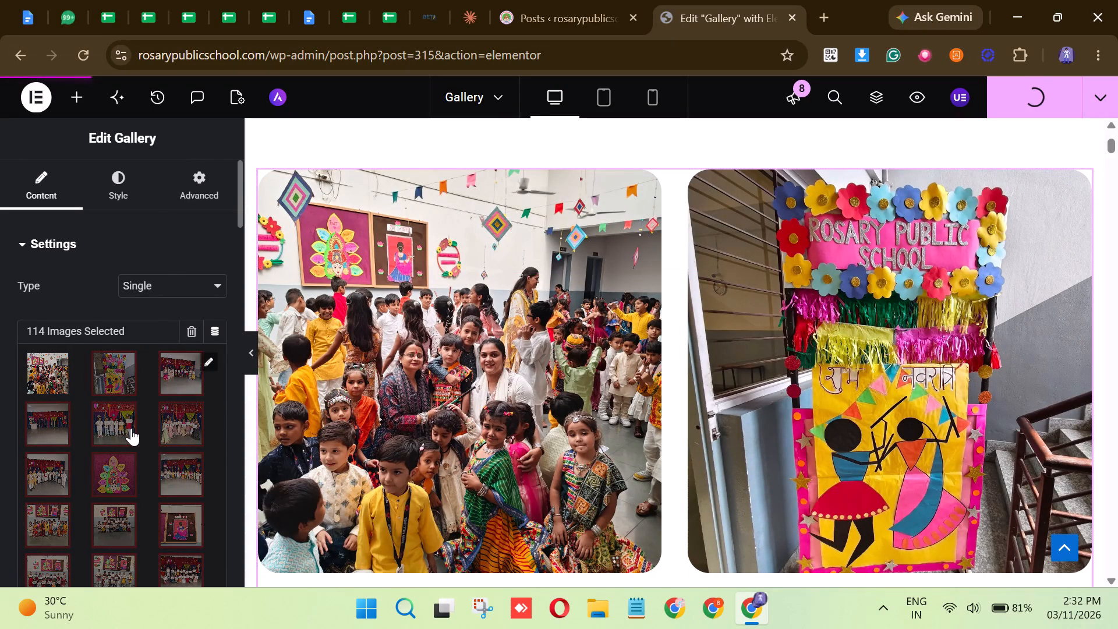
{"action": "scroll", "coordinate": [132, 428], "scroll_direction": "down", "scroll_amount": 1}
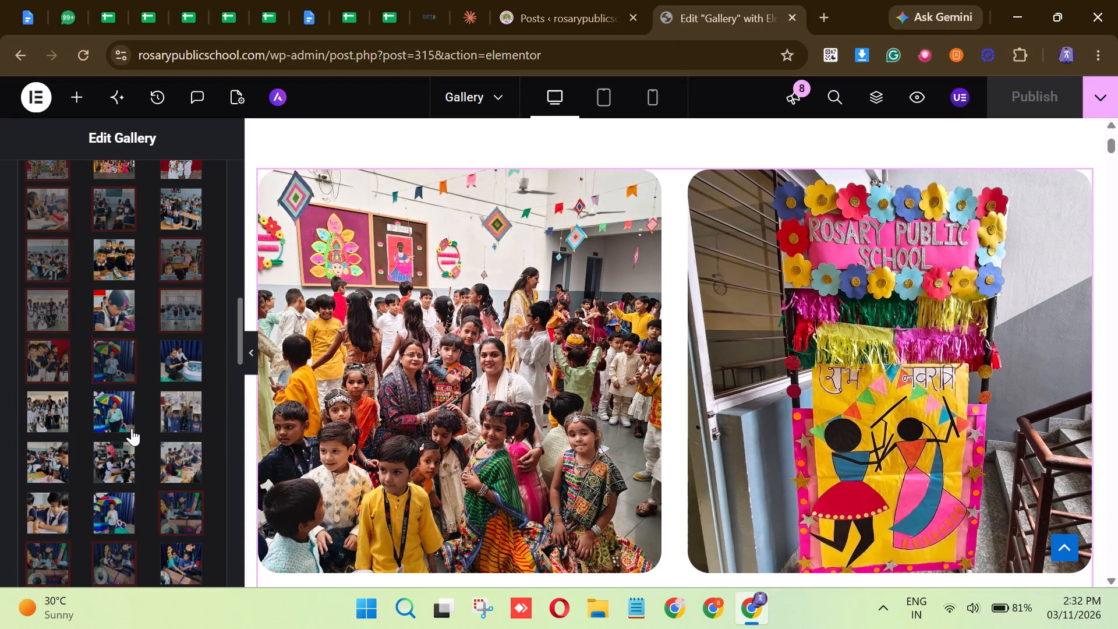
{"action": "scroll", "coordinate": [132, 428], "scroll_direction": "up", "scroll_amount": 2}
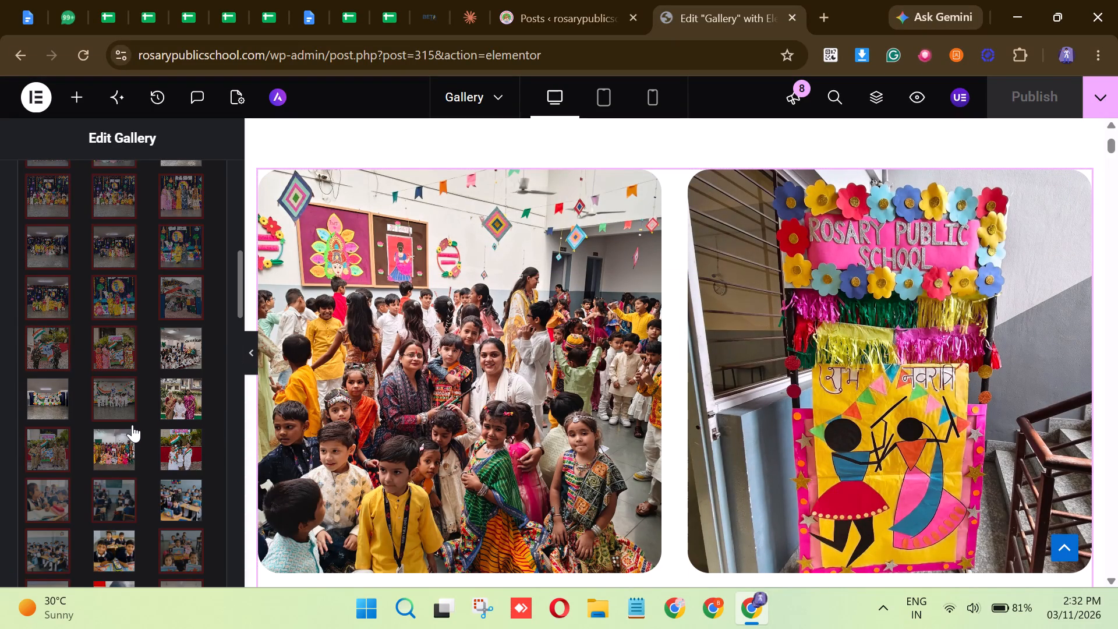
{"action": "scroll", "coordinate": [132, 425], "scroll_direction": "up", "scroll_amount": 3}
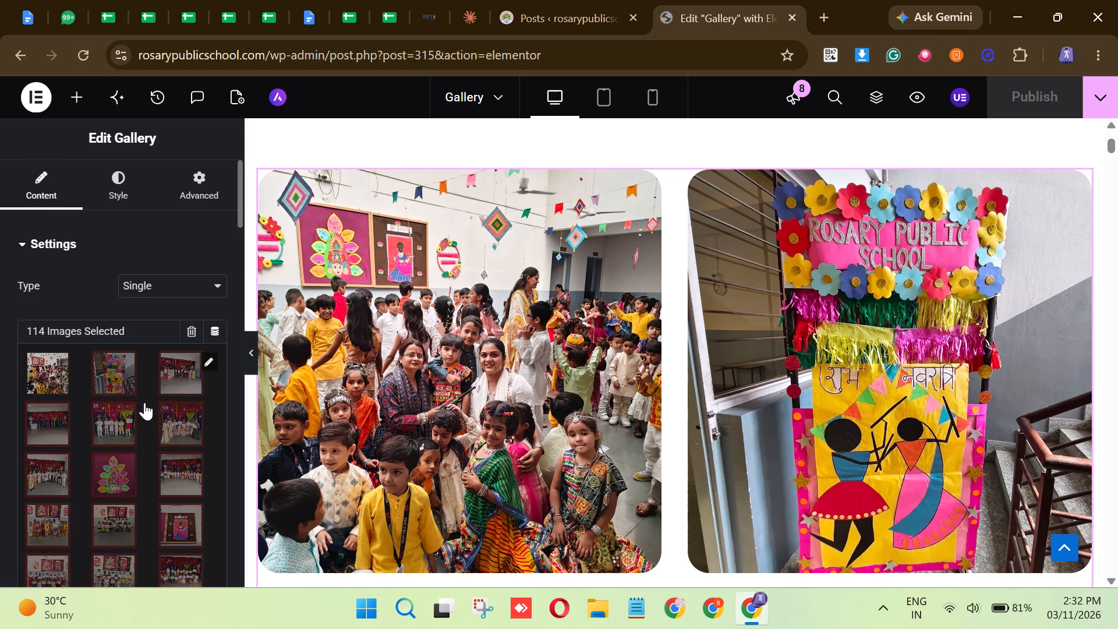
Close the WordPress Posts admin page.
{"action": "left_click", "coordinate": [584, 16]}
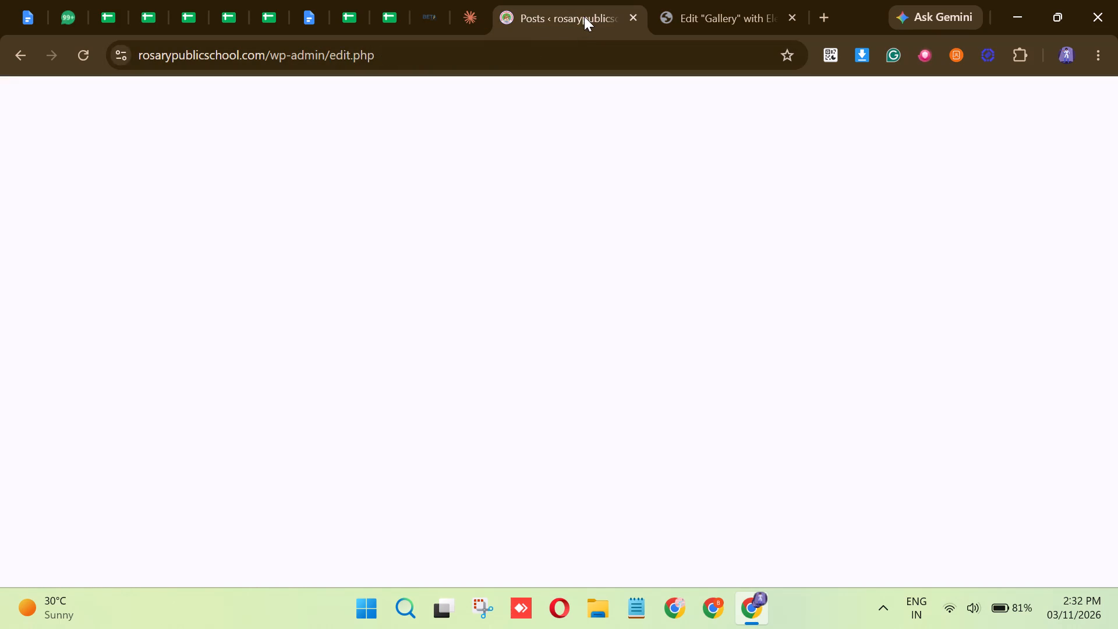
{"action": "left_click", "coordinate": [629, 17]}
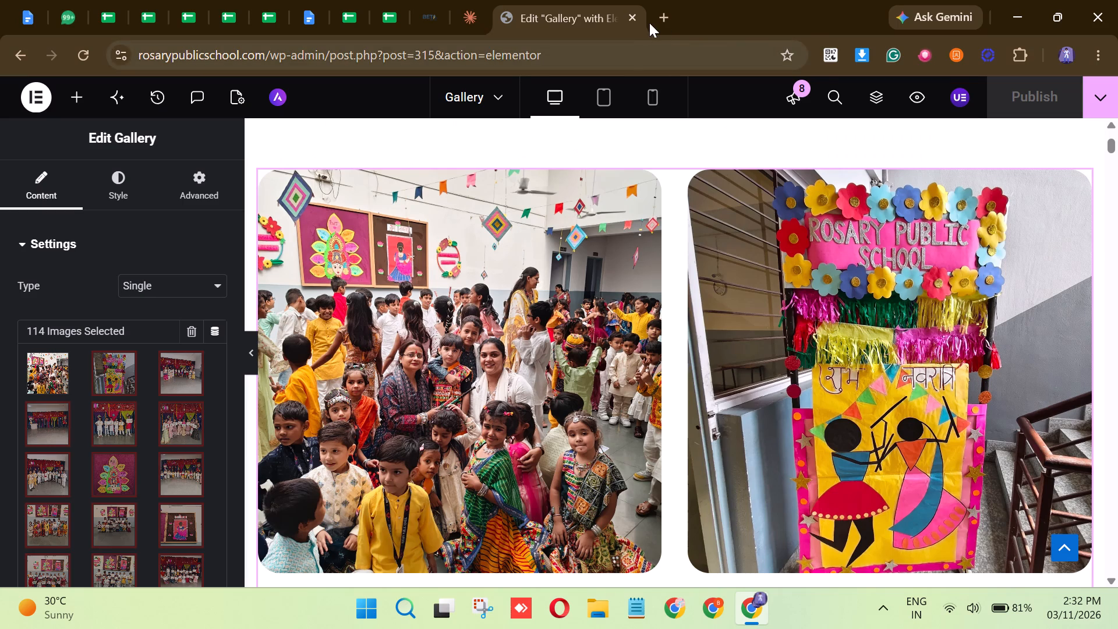
Search Google for "rosary Public School" in a new tab and open the Gallery page of the school's live website.
{"action": "left_click", "coordinate": [660, 16]}
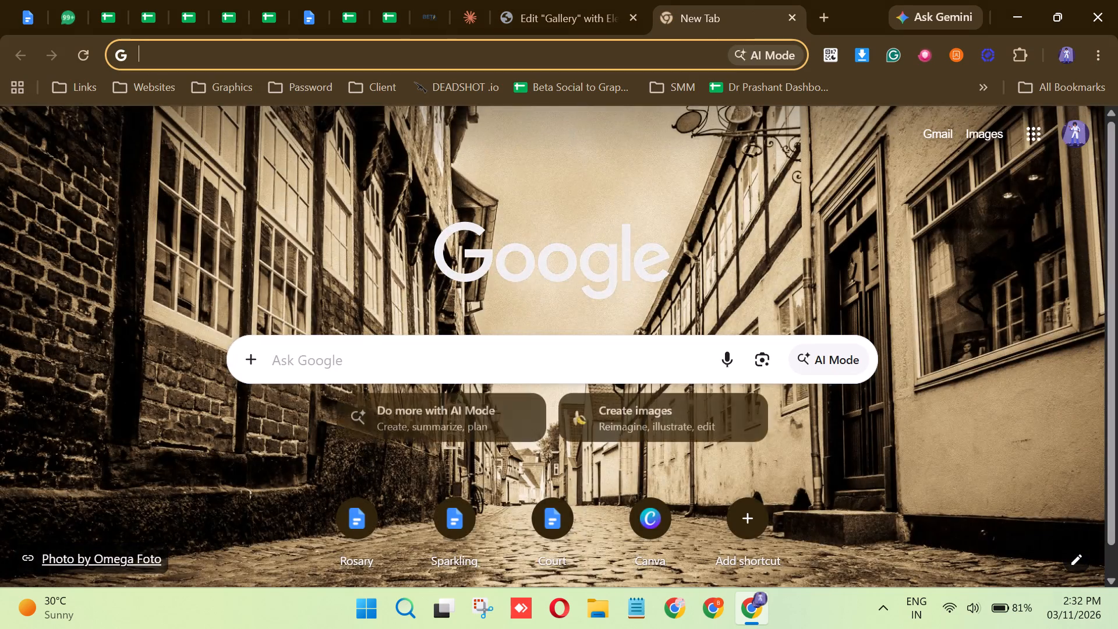
{"action": "left_click", "coordinate": [361, 365]}
{"action": "key", "text": "r"}
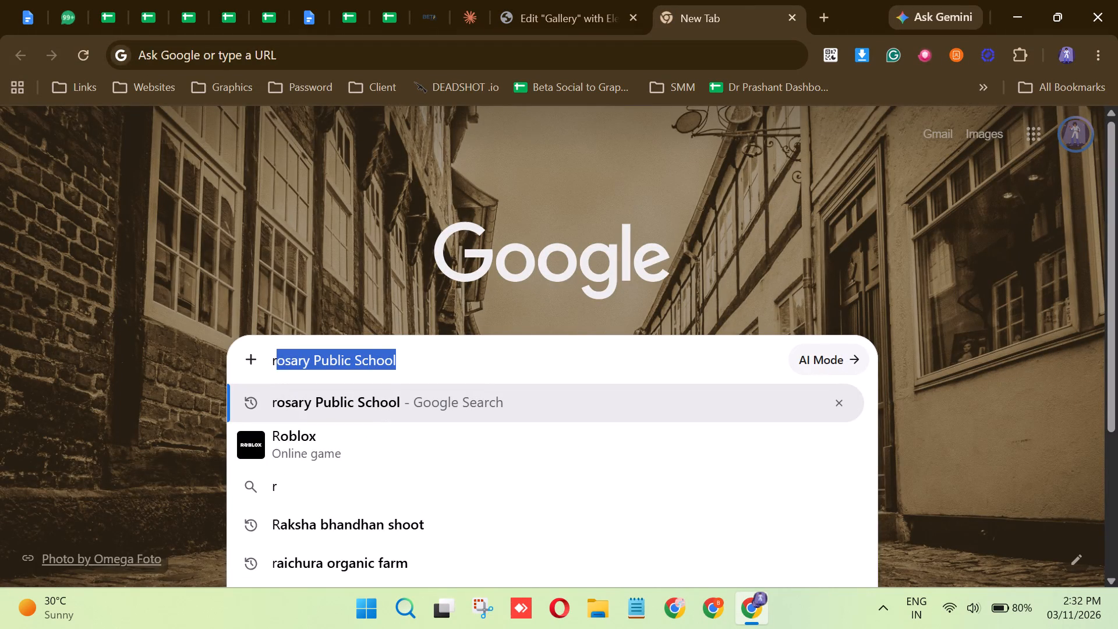
{"action": "key", "text": "o"}
{"action": "key", "text": "Return"}
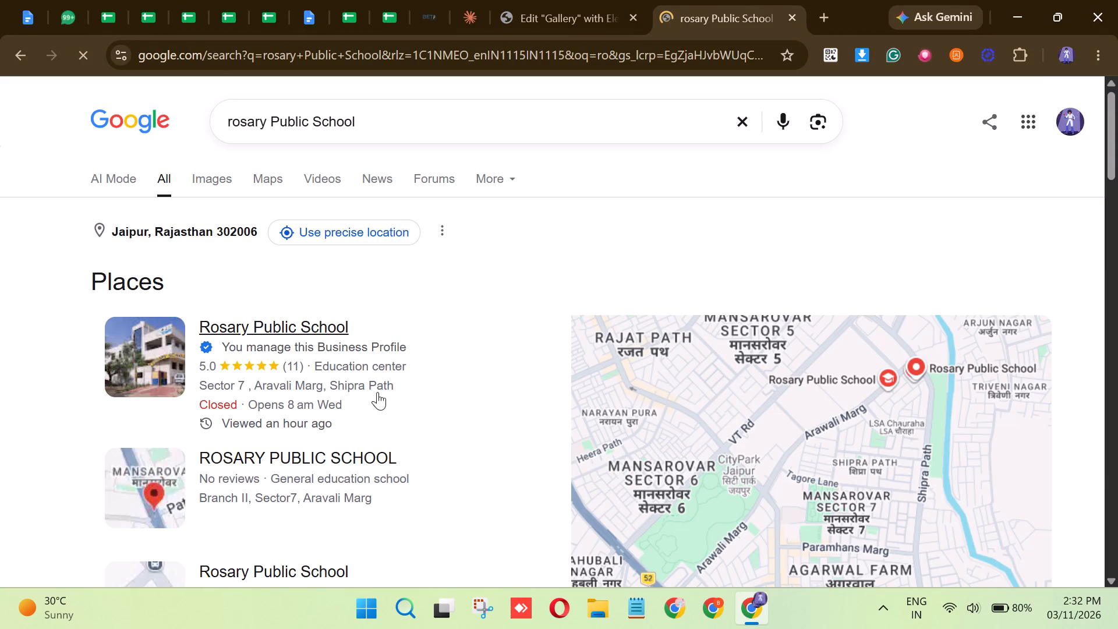
{"action": "scroll", "coordinate": [275, 366], "scroll_direction": "down", "scroll_amount": 2}
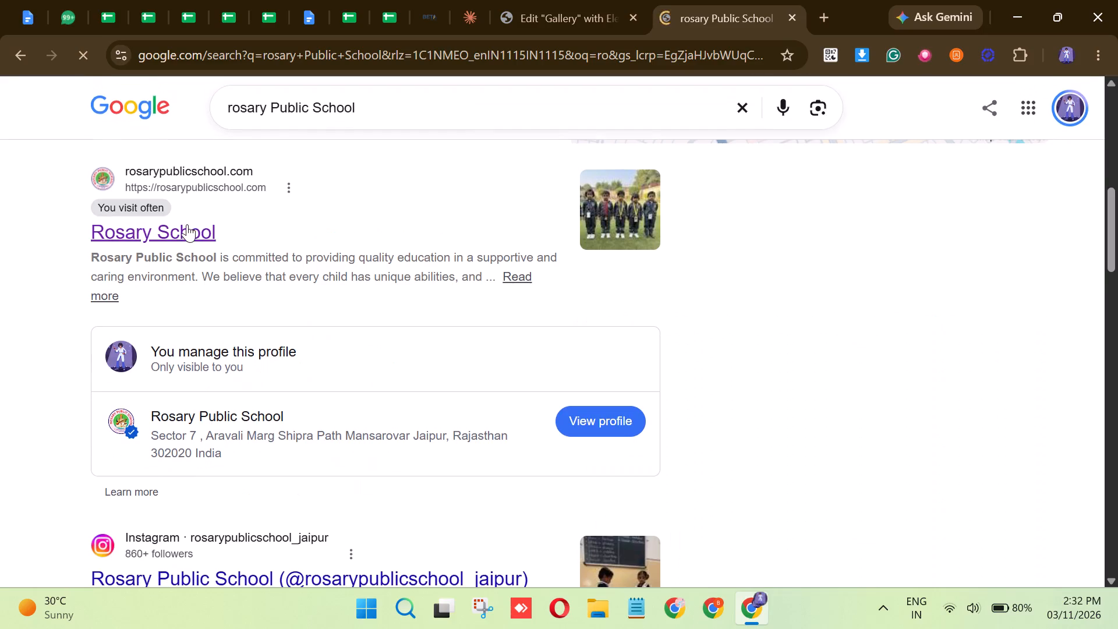
{"action": "left_click", "coordinate": [187, 224]}
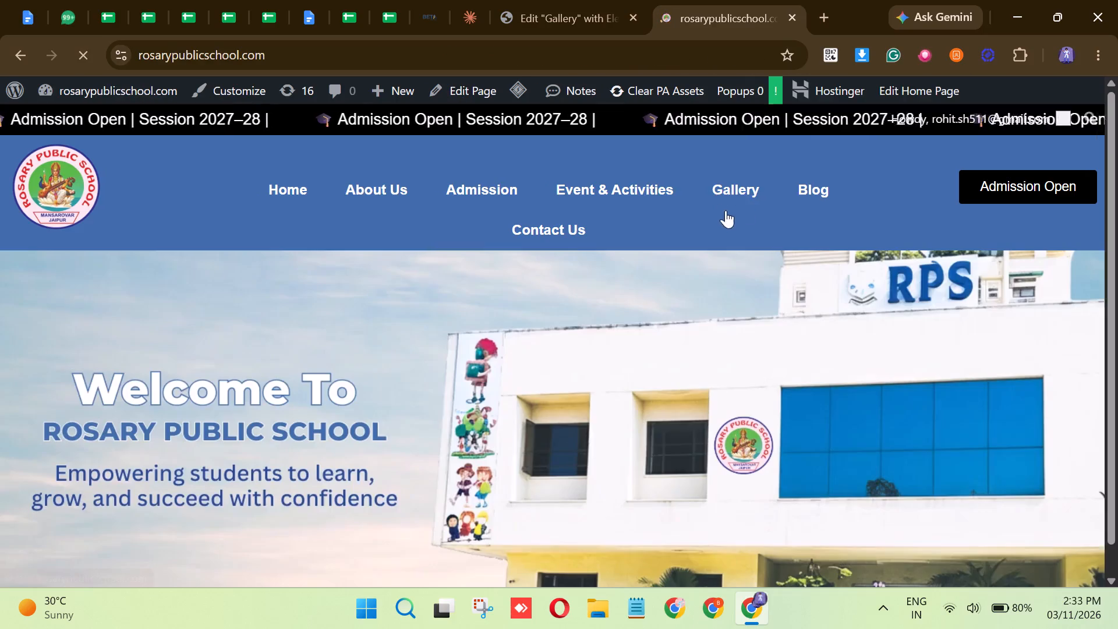
{"action": "left_click", "coordinate": [748, 188]}
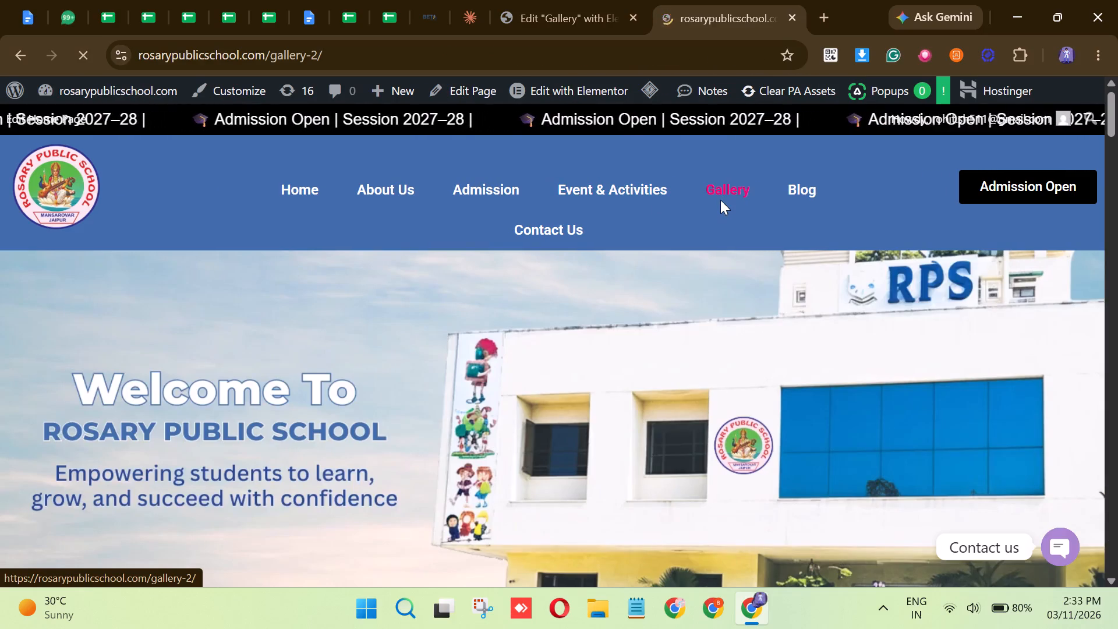
{"action": "scroll", "coordinate": [719, 204], "scroll_direction": "down", "scroll_amount": 3}
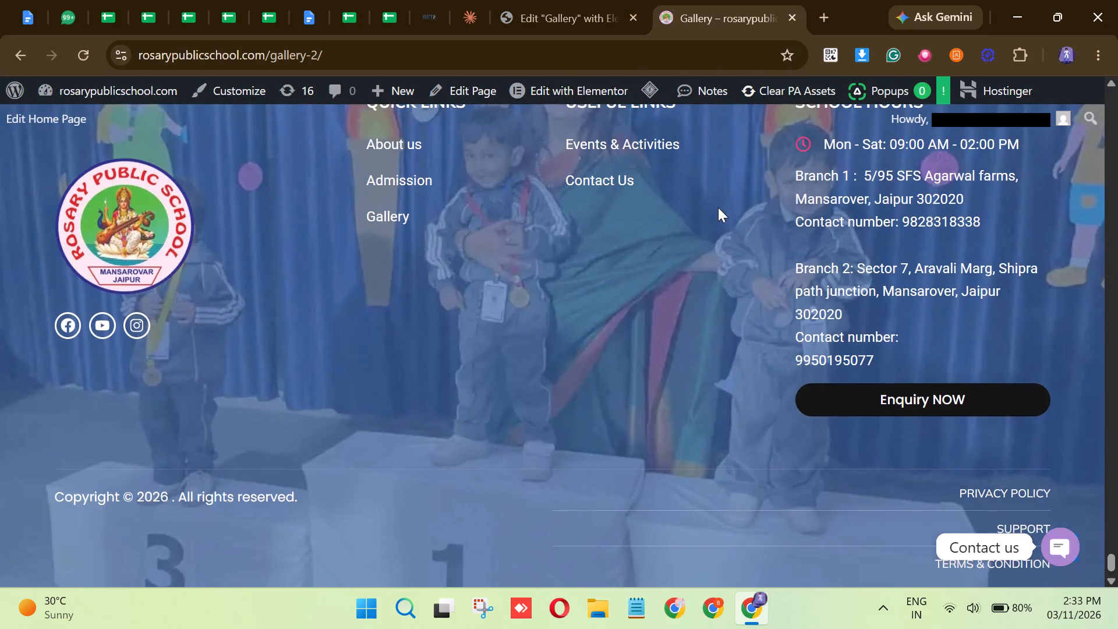
{"action": "scroll", "coordinate": [718, 207], "scroll_direction": "up", "scroll_amount": 19}
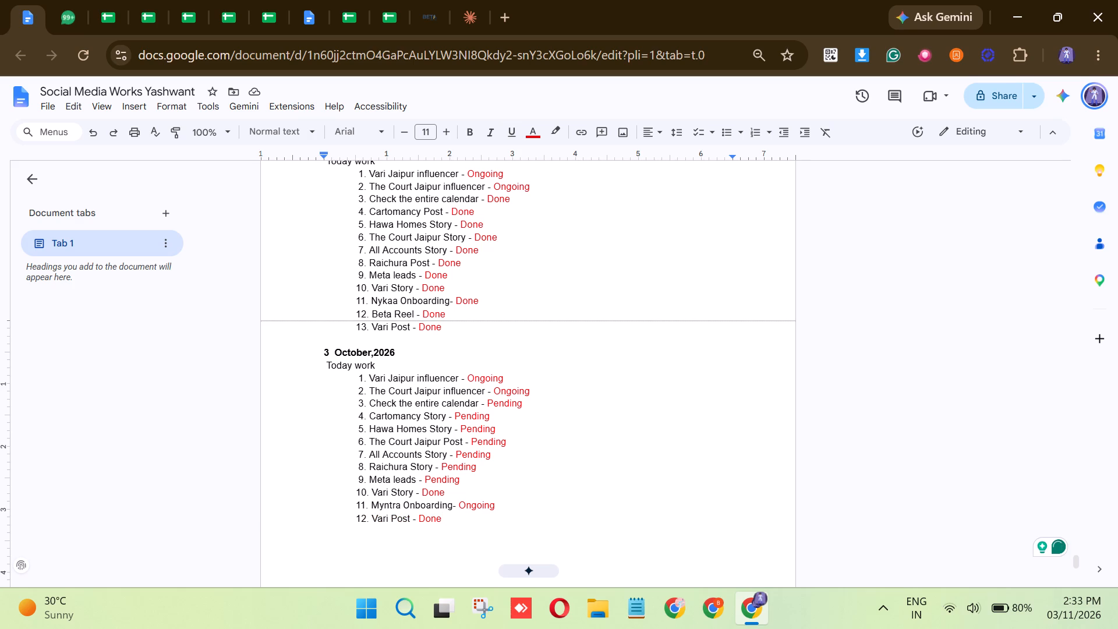
{"action": "key", "text": "shift+Return"}
{"action": "key", "text": "space"}
{"action": "key", "text": "space"}
{"action": "key", "text": "space"}
{"action": "key", "text": "space"}
{"action": "key", "text": "space"}
{"action": "key", "text": "space"}
{"action": "key", "text": "space"}
{"action": "key", "text": "space"}
{"action": "key", "text": "ctrl+v"}
Renumber the copied Vari Post entry as 13.
{"action": "key", "text": "Left"}
{"action": "key", "text": "Left"}
{"action": "key", "text": "Left"}
{"action": "key", "text": "Left"}
{"action": "key", "text": "Left"}
{"action": "key", "text": "Left"}
{"action": "key", "text": "Left"}
{"action": "key", "text": "Left"}
{"action": "key", "text": "Left"}
{"action": "key", "text": "Left"}
{"action": "key", "text": "Left"}
{"action": "key", "text": "Left"}
{"action": "key", "text": "Left"}
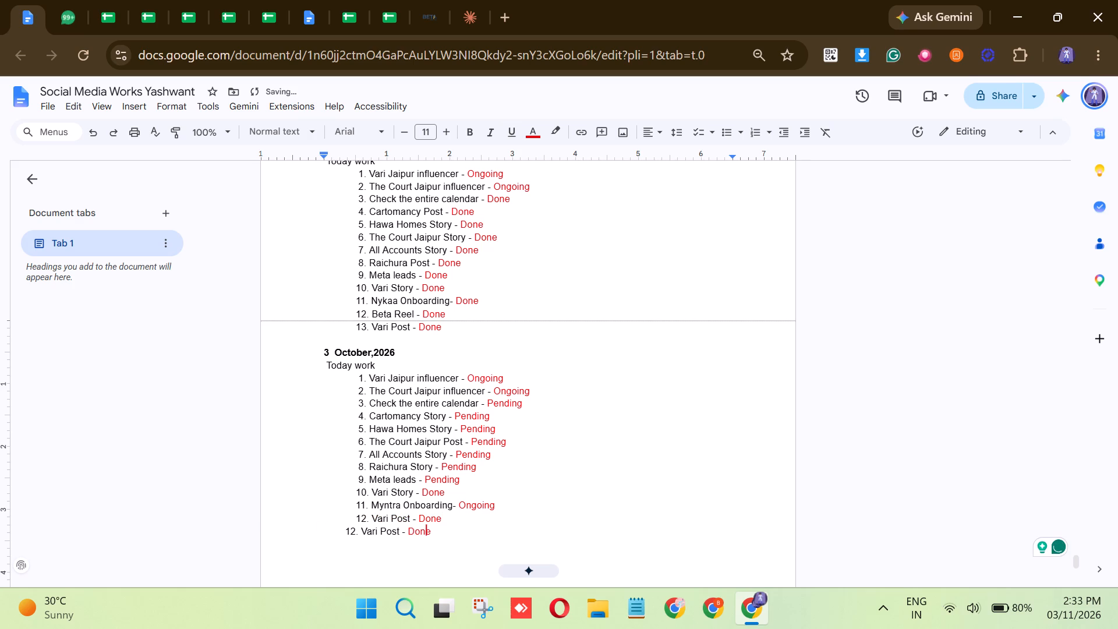
{"action": "key", "text": "Left"}
{"action": "key", "text": "Left"}
{"action": "key", "text": "Left"}
{"action": "key", "text": "Left"}
{"action": "key", "text": "Left"}
{"action": "key", "text": "BackSpace"}
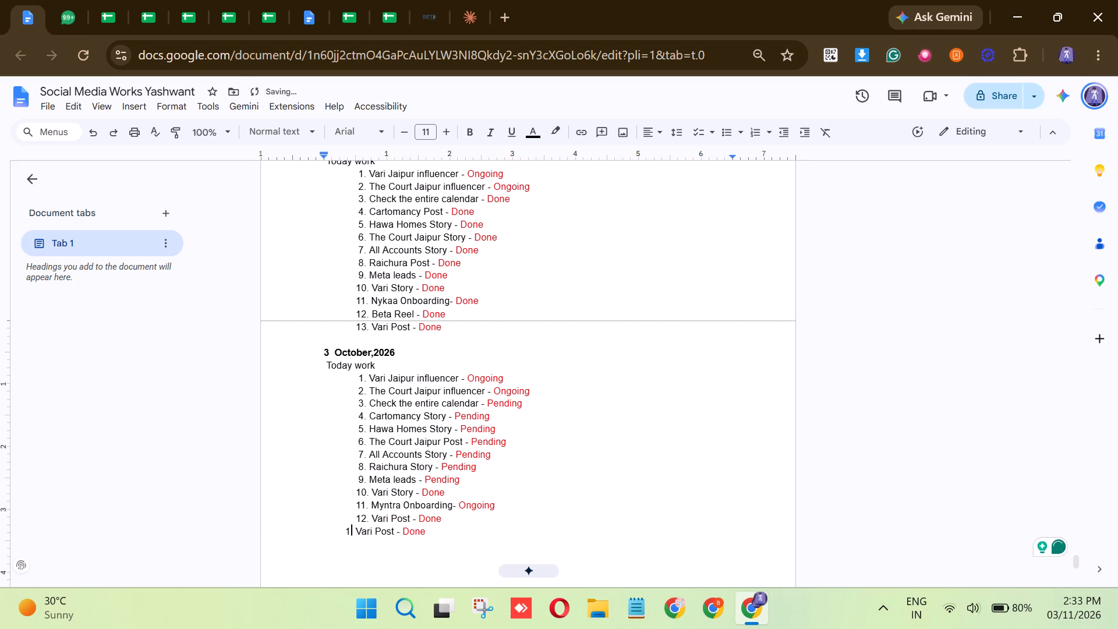
{"action": "key", "text": "3"}
Indent entry 13 with spaces so its number lines up with entry 12 above.
{"action": "key", "text": "Left"}
{"action": "key", "text": "Left"}
{"action": "key", "text": "space"}
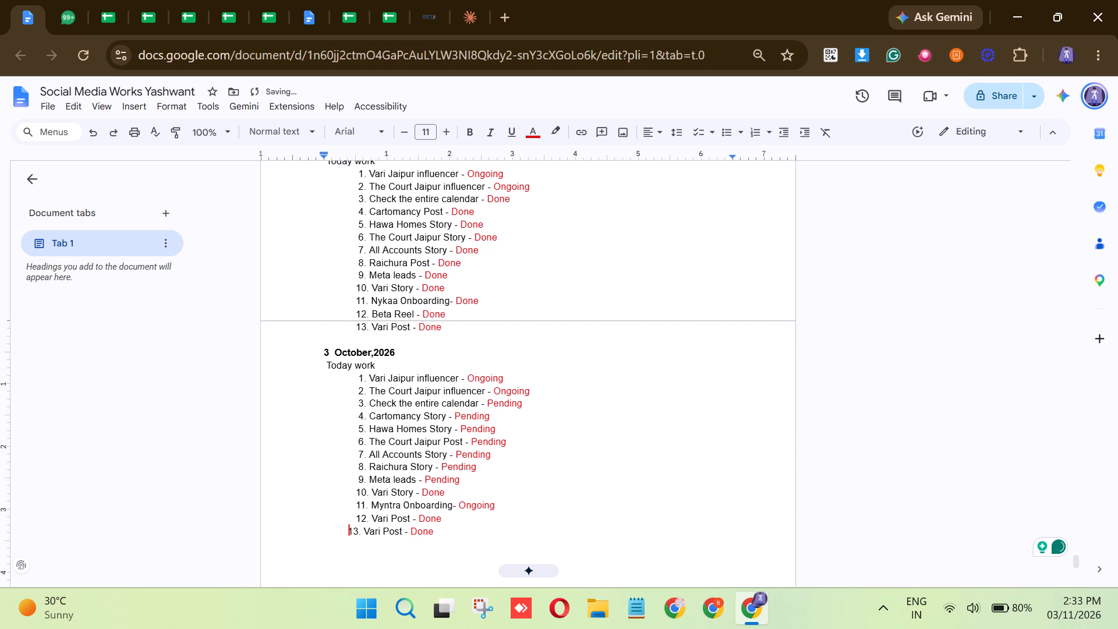
{"action": "key", "text": "space"}
{"action": "key", "text": "space"}
{"action": "key", "text": "space"}
{"action": "key", "text": "space"}
{"action": "key", "text": "BackSpace"}
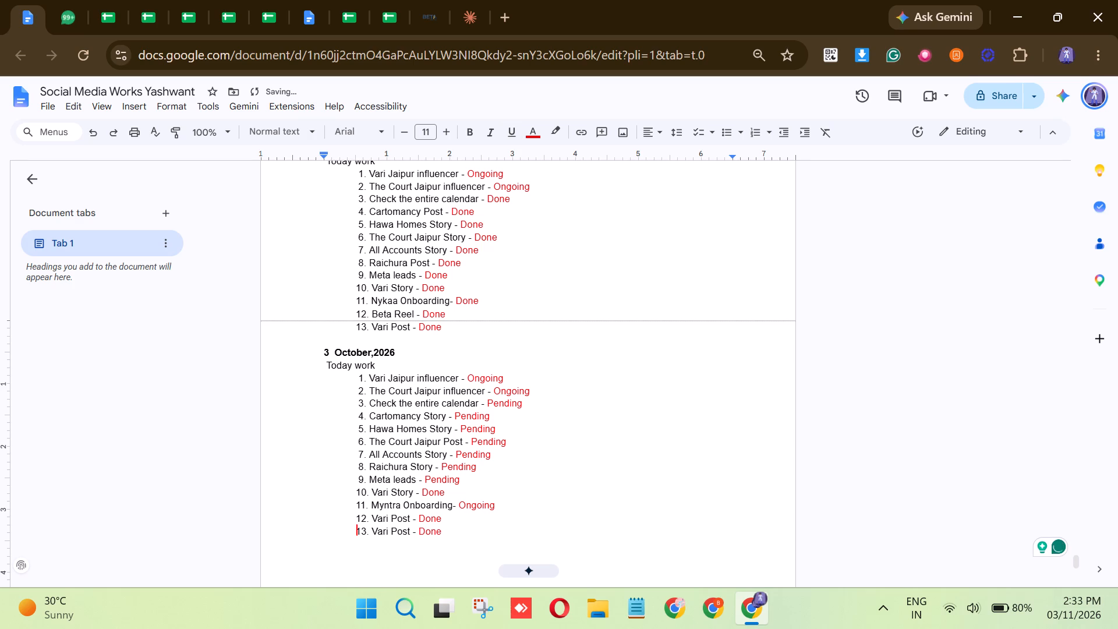
Replace "Vari Post" in entry 13 with "Rosary photo website upload", keeping the Done status.
{"action": "key", "text": "Right"}
{"action": "key", "text": "Right"}
{"action": "key", "text": "Right"}
{"action": "key", "text": "Right"}
{"action": "key", "text": "Right"}
{"action": "key", "text": "Right"}
{"action": "key", "text": "Right"}
{"action": "key", "text": "Right"}
{"action": "key", "text": "Right"}
{"action": "key", "text": "Right"}
{"action": "key", "text": "Right"}
{"action": "key", "text": "Right"}
{"action": "key", "text": "Right"}
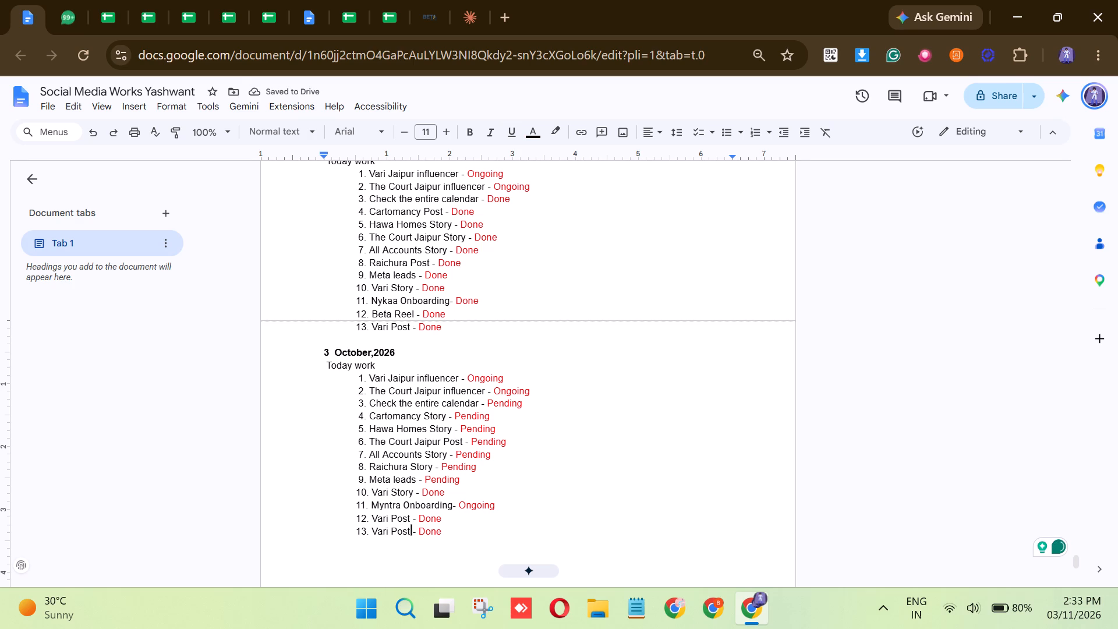
{"action": "key", "text": "BackSpace"}
{"action": "key", "text": "BackSpace"}
{"action": "key", "text": "BackSpace"}
{"action": "key", "text": "BackSpace"}
{"action": "key", "text": "BackSpace"}
{"action": "key", "text": "BackSpace"}
{"action": "key", "text": "BackSpace"}
{"action": "key", "text": "BackSpace"}
{"action": "key", "text": "BackSpace"}
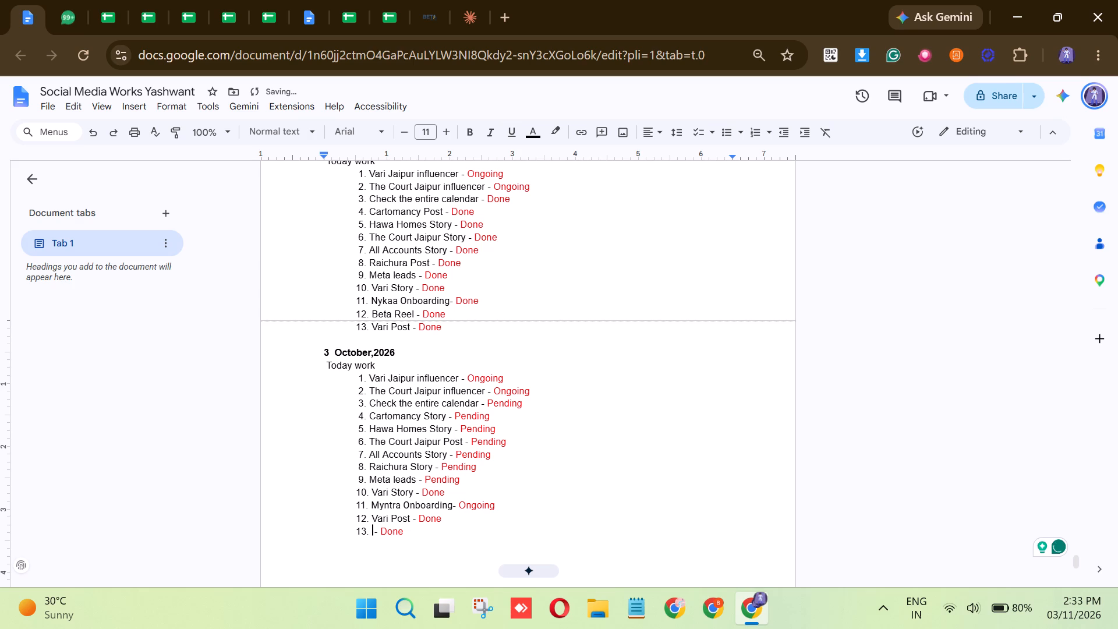
{"action": "key", "text": "shift+r"}
{"action": "type", "text": "os"}
{"action": "type", "text": "er"}
{"action": "key", "text": "y"}
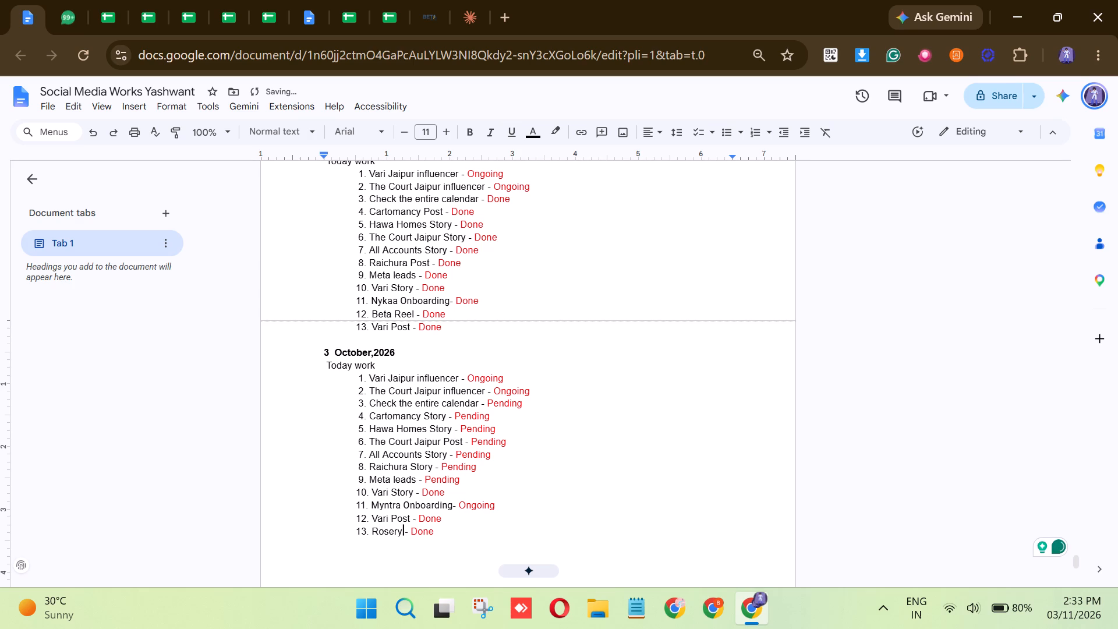
{"action": "key", "text": "space"}
{"action": "type", "text": "phtot"}
{"action": "key", "text": "BackSpace"}
{"action": "key", "text": "BackSpace"}
{"action": "key", "text": "BackSpace"}
{"action": "type", "text": "oto"}
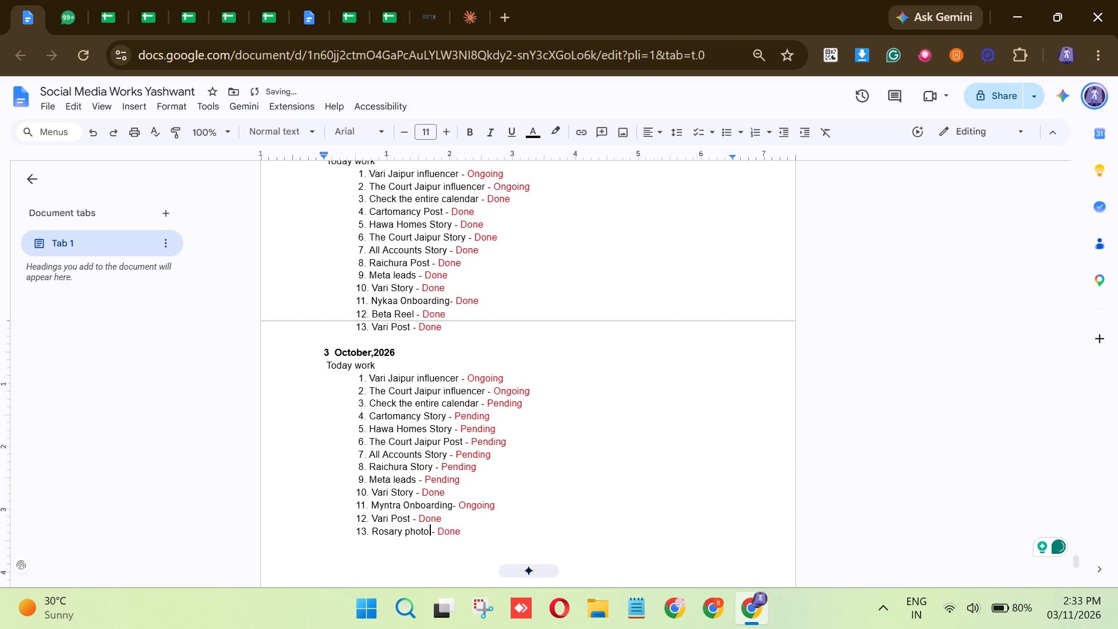
{"action": "key", "text": "space"}
{"action": "type", "text": "website"}
{"action": "key", "text": "space"}
{"action": "type", "text": "up"}
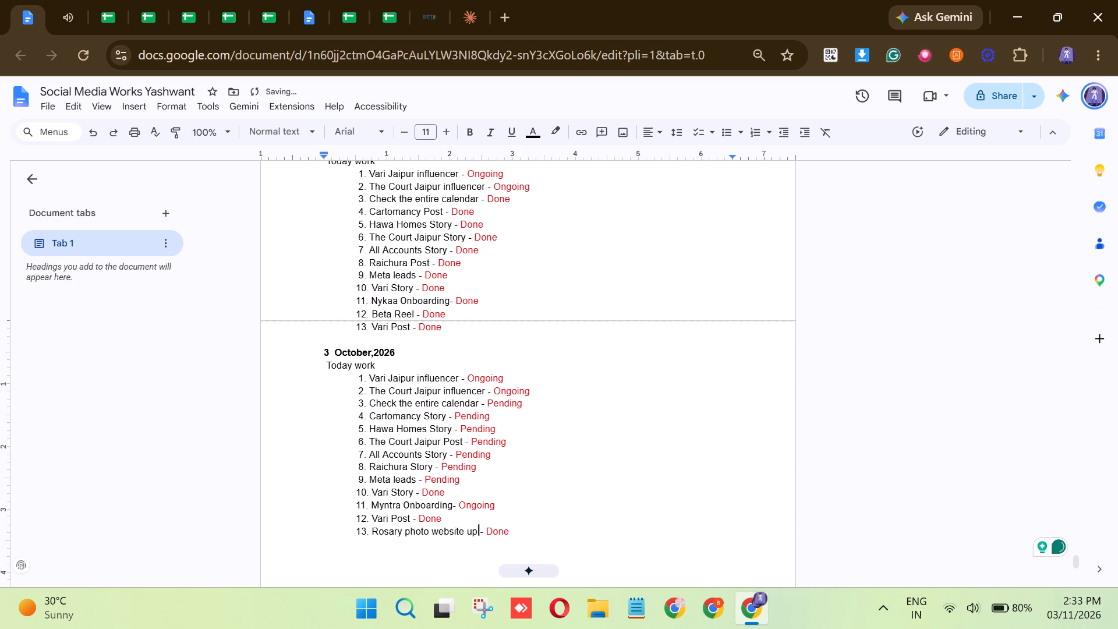
{"action": "type", "text": "load"}
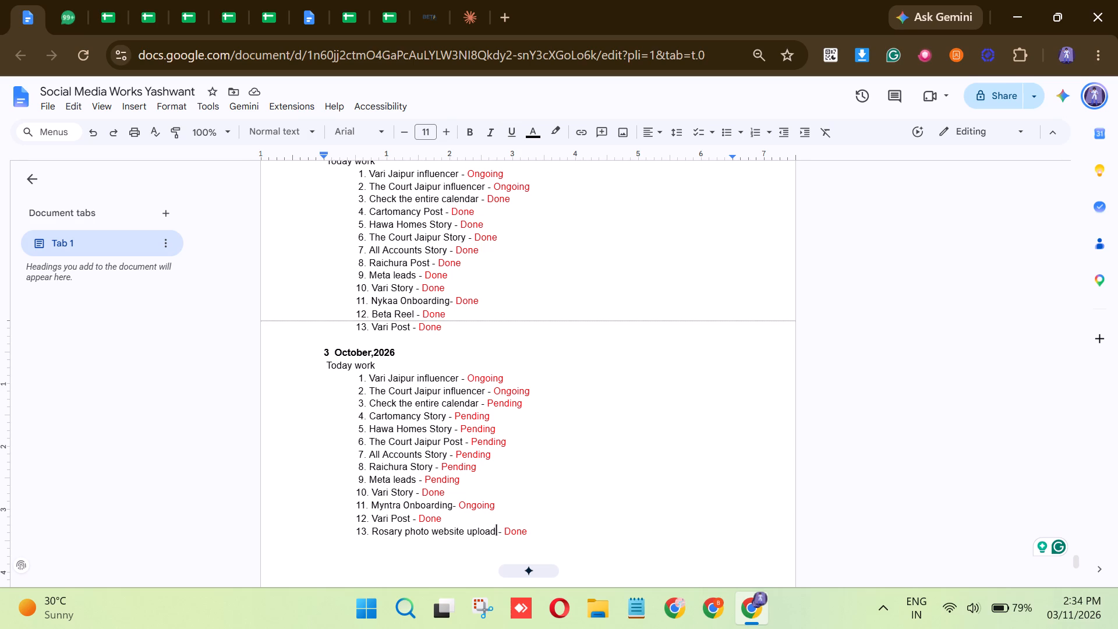
Copy the "12. Beta Shoot - Done" entry from 31 October,2026 onto the line below entry 13 under 3 October,2026.
{"action": "scroll", "coordinate": [375, 309], "scroll_direction": "up", "scroll_amount": 2}
{"action": "scroll", "coordinate": [392, 450], "scroll_direction": "down", "scroll_amount": 1}
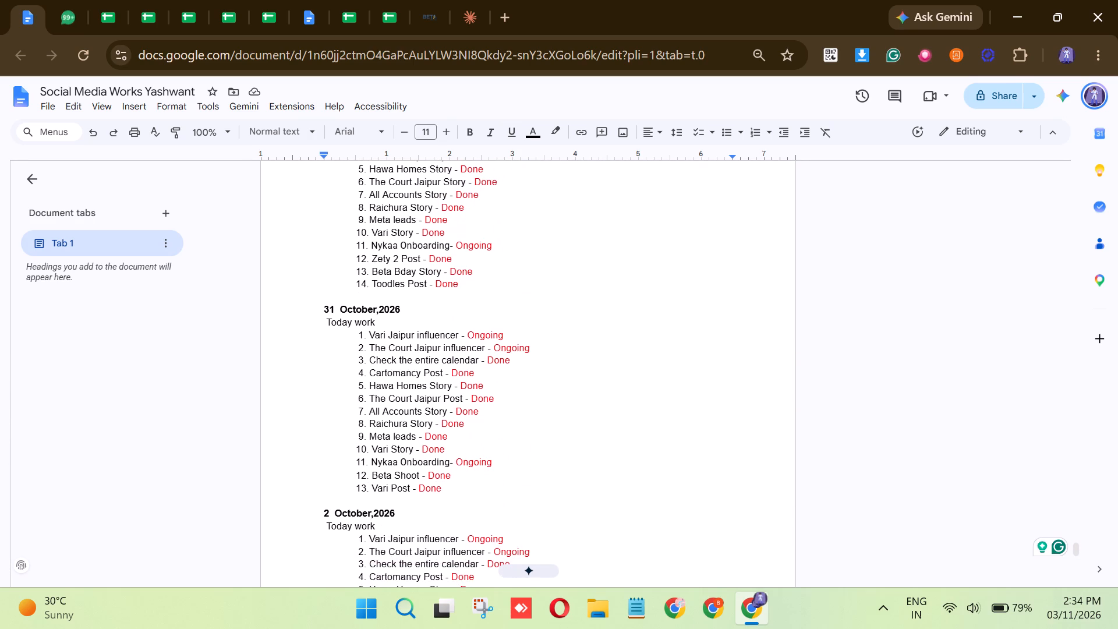
{"action": "left_click_drag", "start_coordinate": [358, 476], "coordinate": [444, 474]}
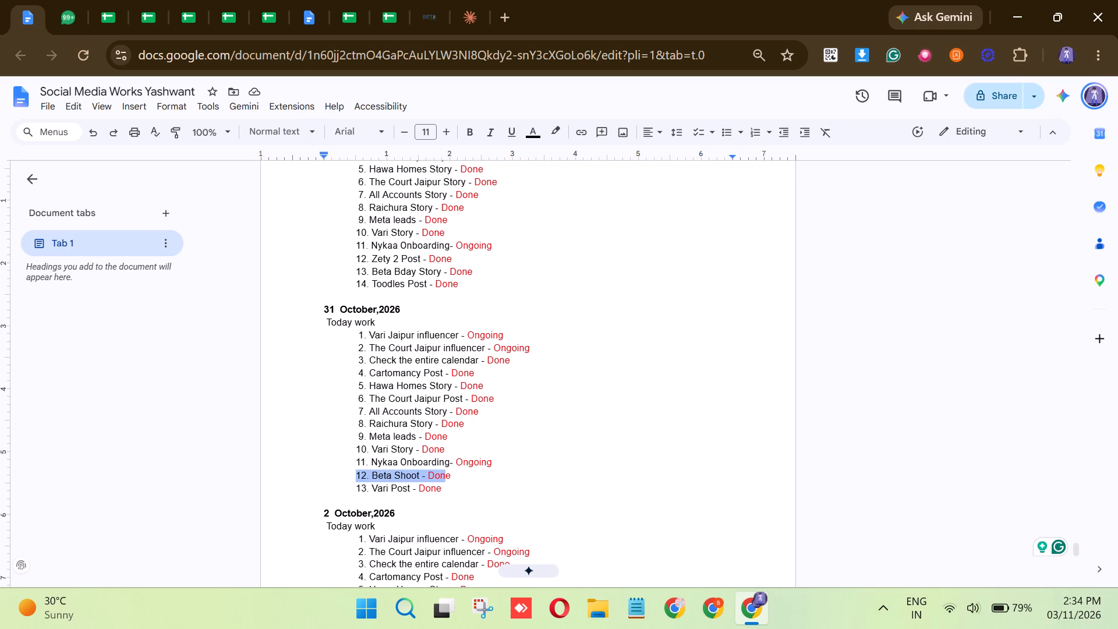
{"action": "left_click_drag", "start_coordinate": [444, 474], "coordinate": [449, 474]}
{"action": "key", "text": "ctrl+c"}
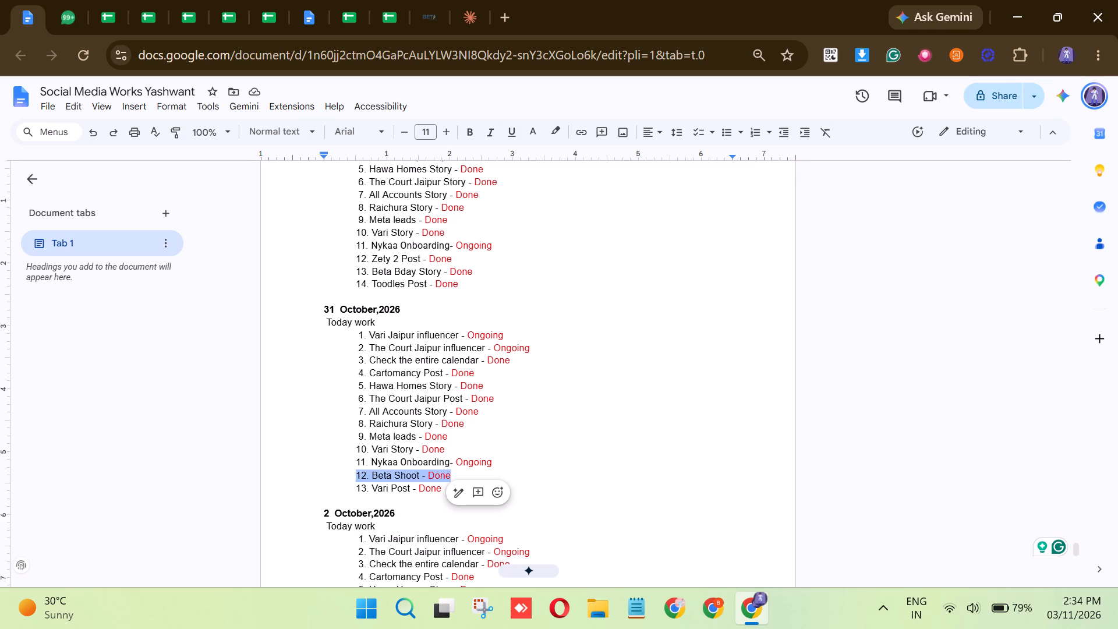
{"action": "left_click", "coordinate": [628, 497]}
{"action": "scroll", "coordinate": [628, 497], "scroll_direction": "down", "scroll_amount": 6}
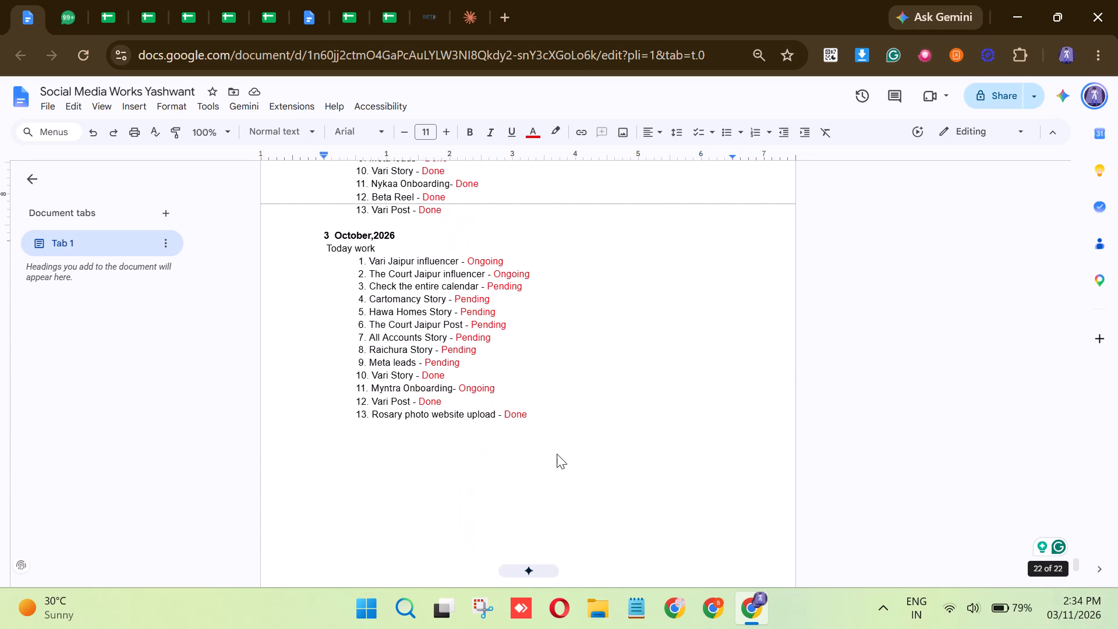
{"action": "left_click", "coordinate": [558, 420]}
{"action": "key", "text": "ctrl+v"}
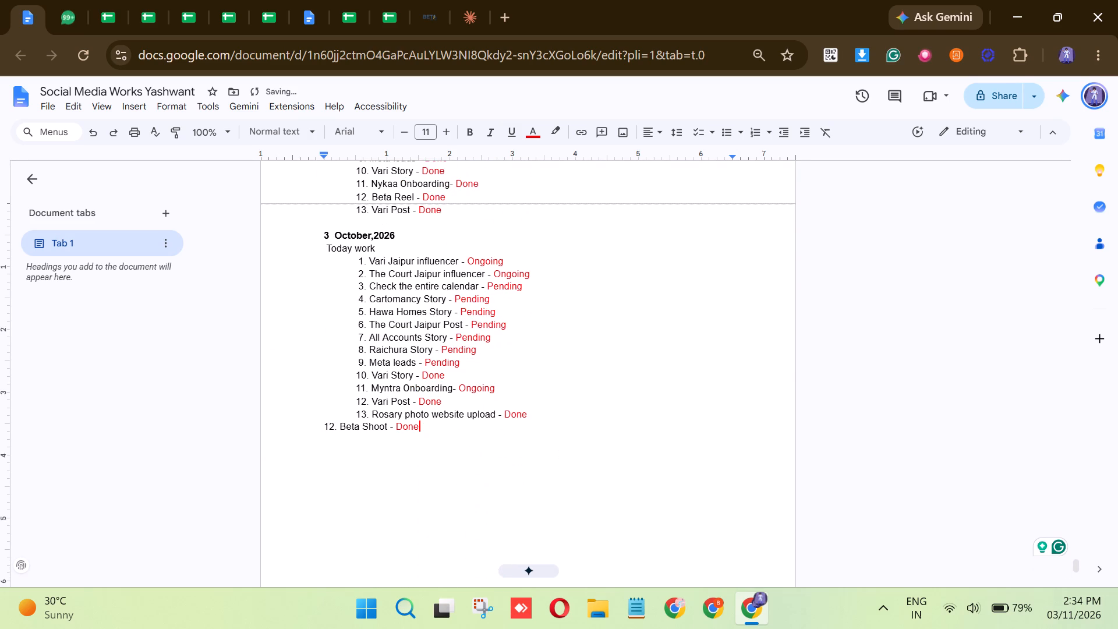
Indent the copied Beta Shoot entry with spaces so its number lines up with entry 13 above.
{"action": "left_click", "coordinate": [320, 424]}
{"action": "key", "text": "space"}
{"action": "key", "text": "space"}
{"action": "key", "text": "space"}
{"action": "key", "text": "space"}
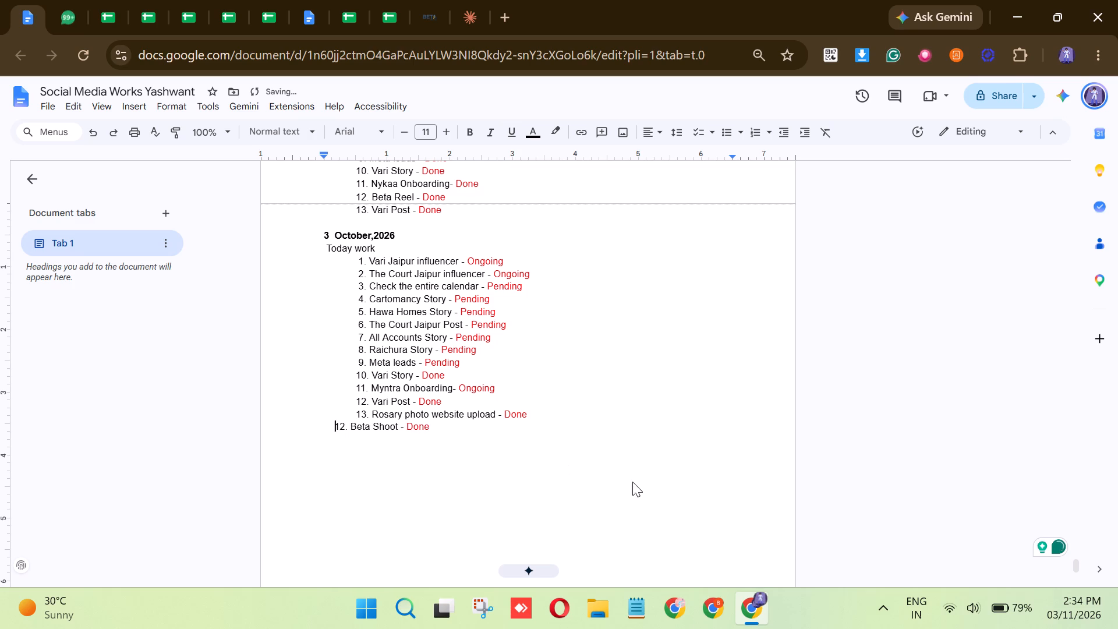
{"action": "key", "text": "space"}
{"action": "key", "text": "space"}
{"action": "key", "text": "space"}
{"action": "key", "text": "space"}
{"action": "key", "text": "space"}
{"action": "key", "text": "space"}
{"action": "key", "text": "space"}
{"action": "key", "text": "space"}
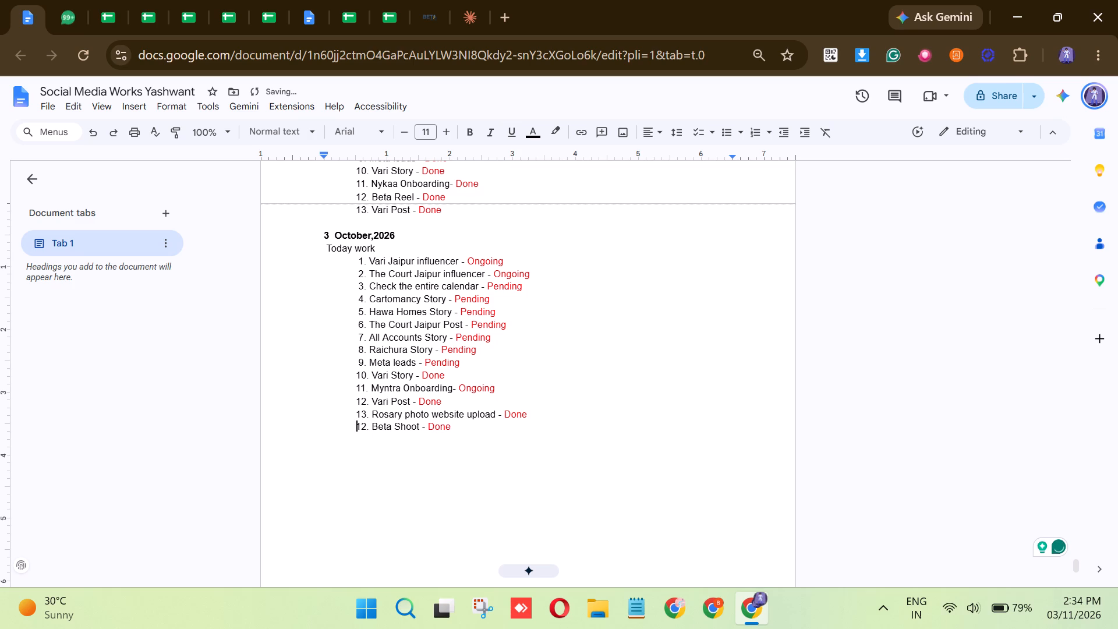
Renumber the copied Beta Shoot entry under 3 October,2026 as 14.
{"action": "key", "text": "Right"}
{"action": "key", "text": "Right"}
{"action": "key", "text": "BackSpace"}
{"action": "key", "text": "4"}
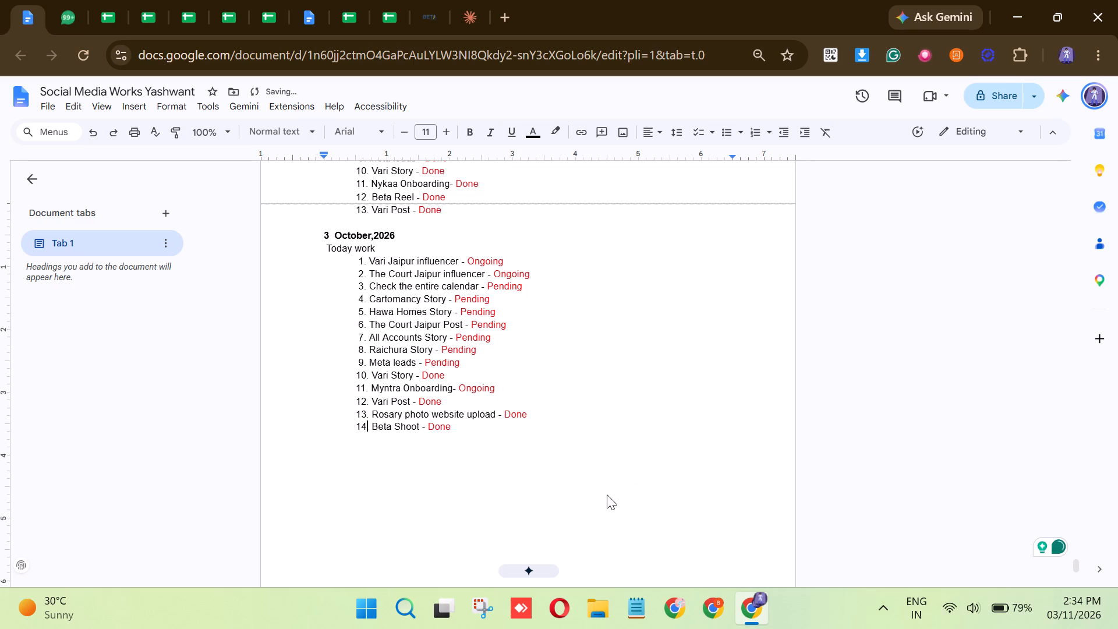
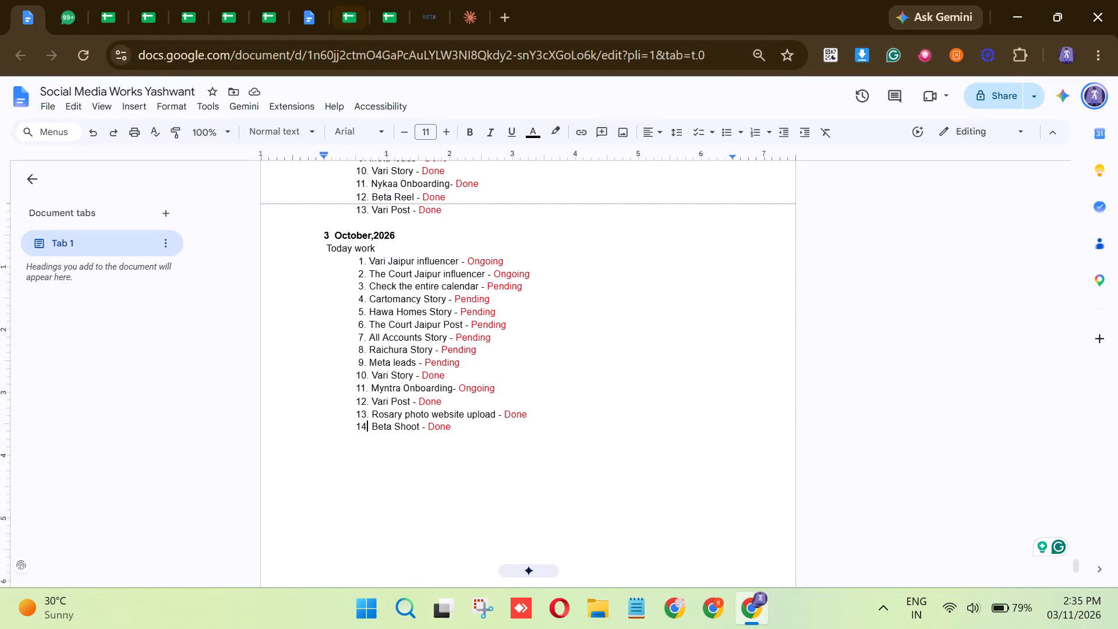
Review the task entries and their statuses under 3 October,2026, going from entry 14 up to entry 6.
{"action": "left_click", "coordinate": [456, 434]}
{"action": "left_click", "coordinate": [533, 413]}
{"action": "left_click", "coordinate": [448, 407]}
{"action": "left_click", "coordinate": [500, 387]}
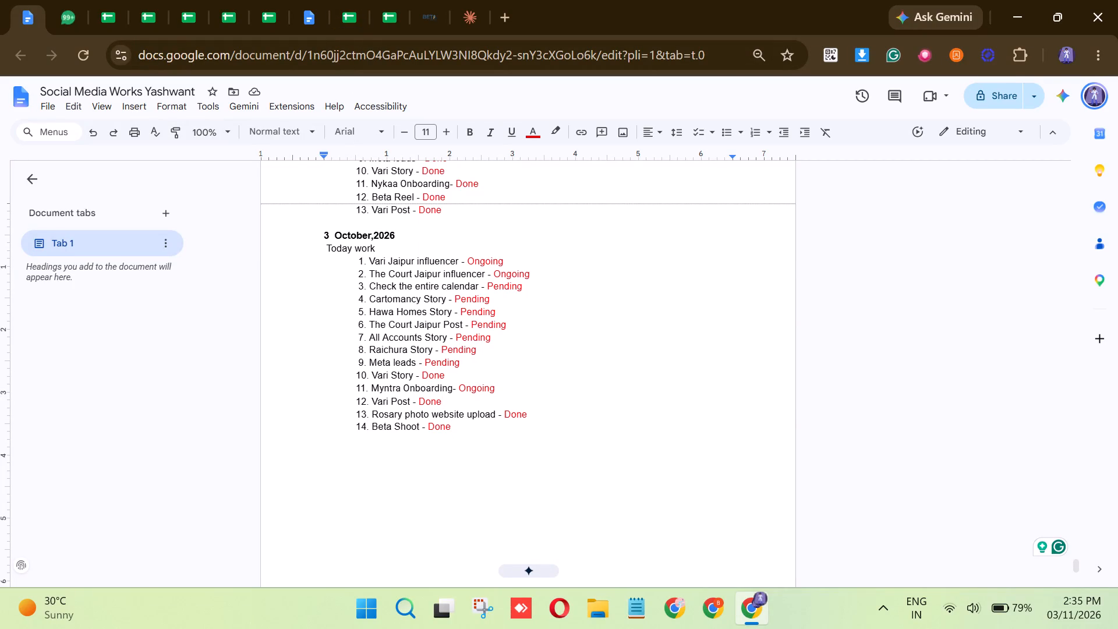
{"action": "left_click", "coordinate": [484, 375]}
{"action": "left_click", "coordinate": [482, 366]}
{"action": "left_click", "coordinate": [496, 348]}
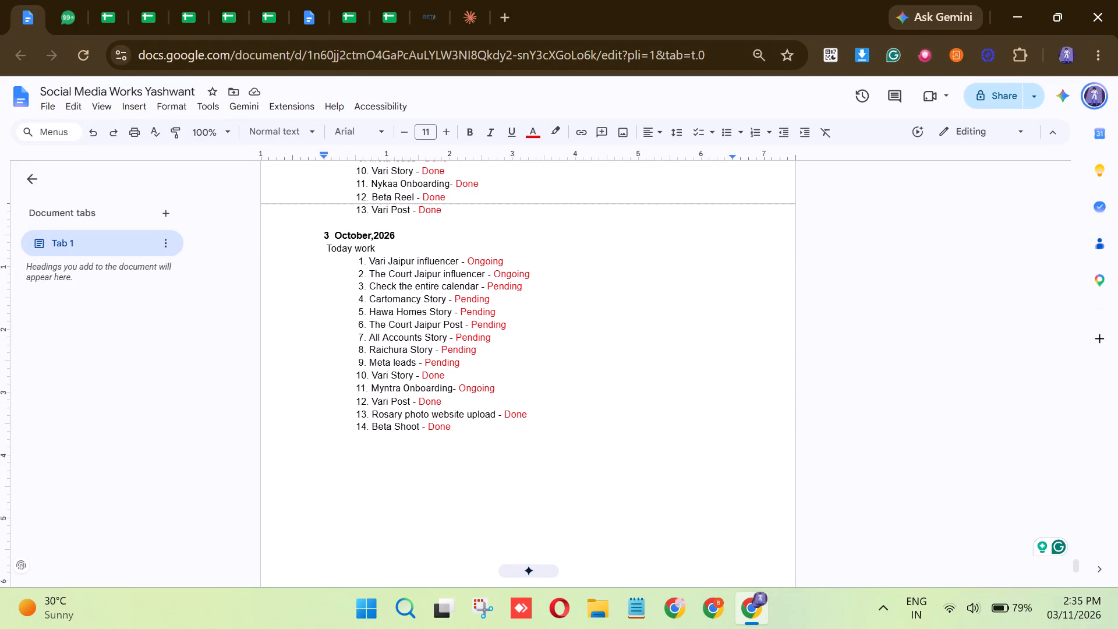
{"action": "left_click", "coordinate": [504, 340]}
{"action": "left_click", "coordinate": [511, 324]}
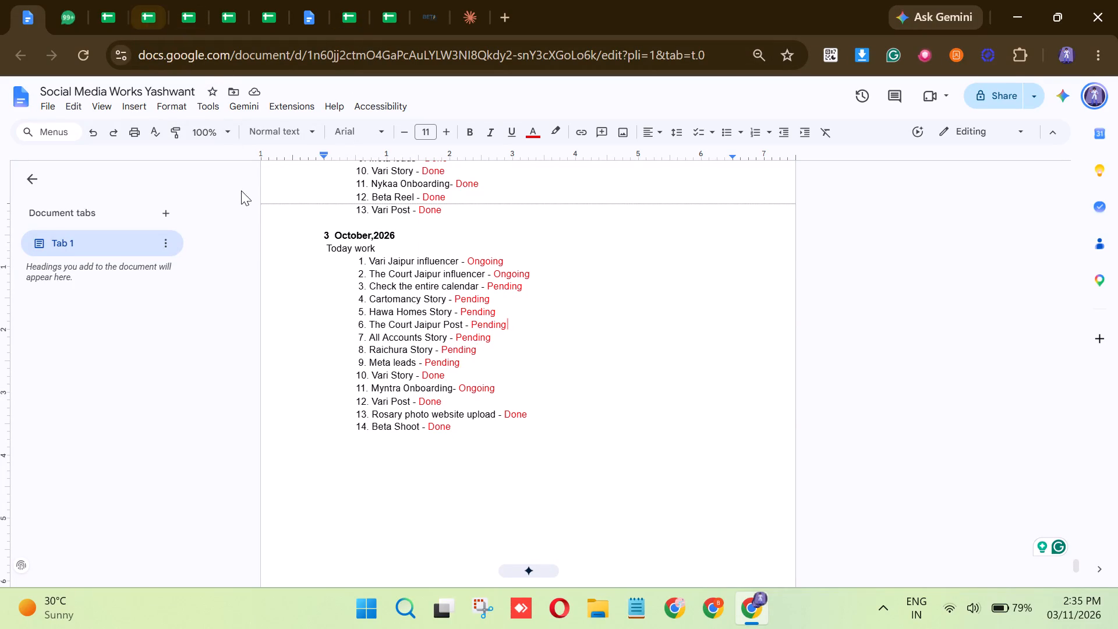
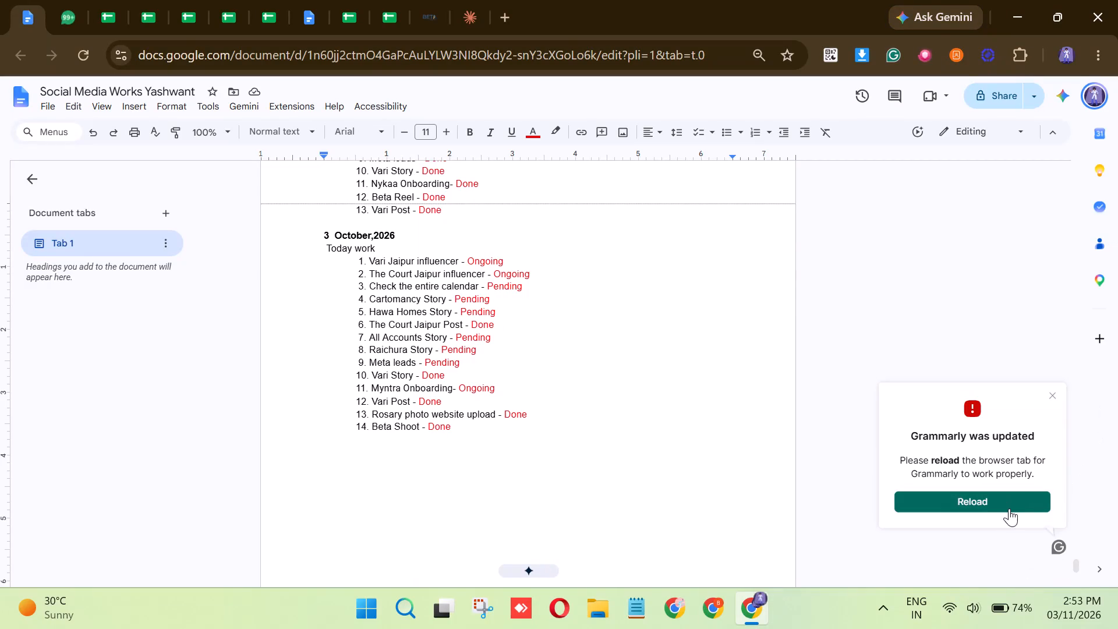
Reload the Social Media Works document's browser tab so that the updated Grammarly extension works properly.
{"action": "left_click", "coordinate": [1009, 508]}
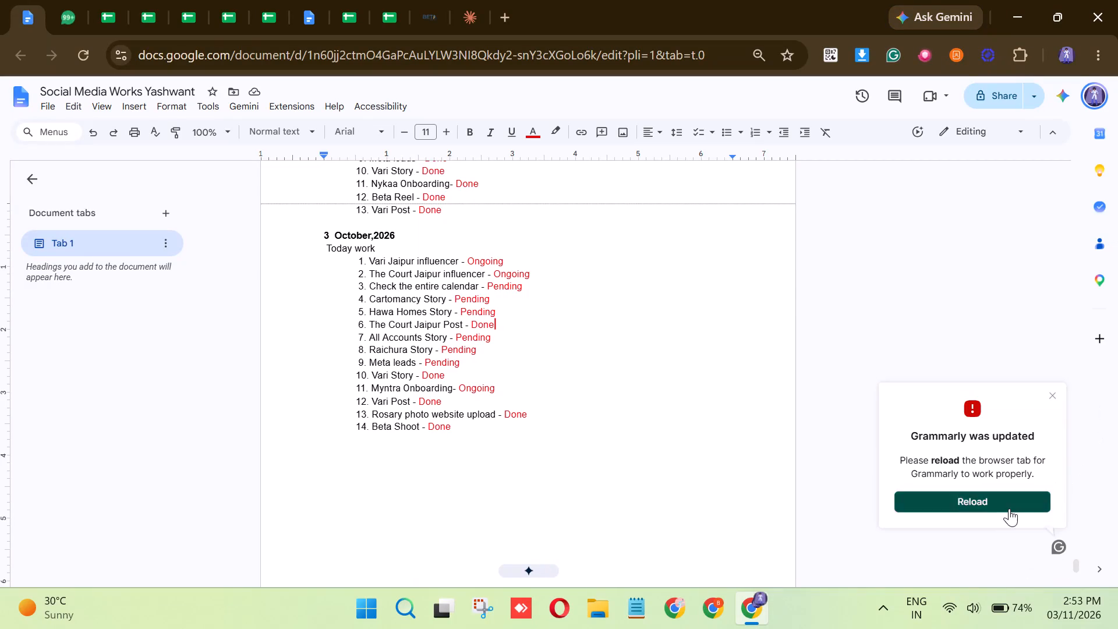
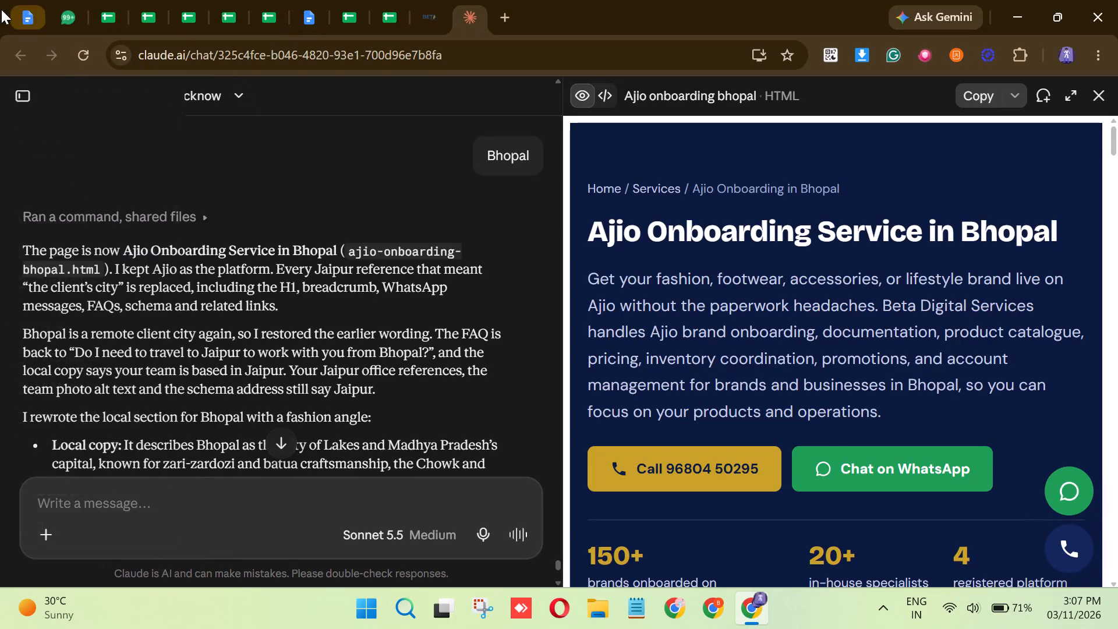
In the Social Media Works document, set the latest day's Cartomancy Story status to Done.
{"action": "left_click", "coordinate": [15, 5]}
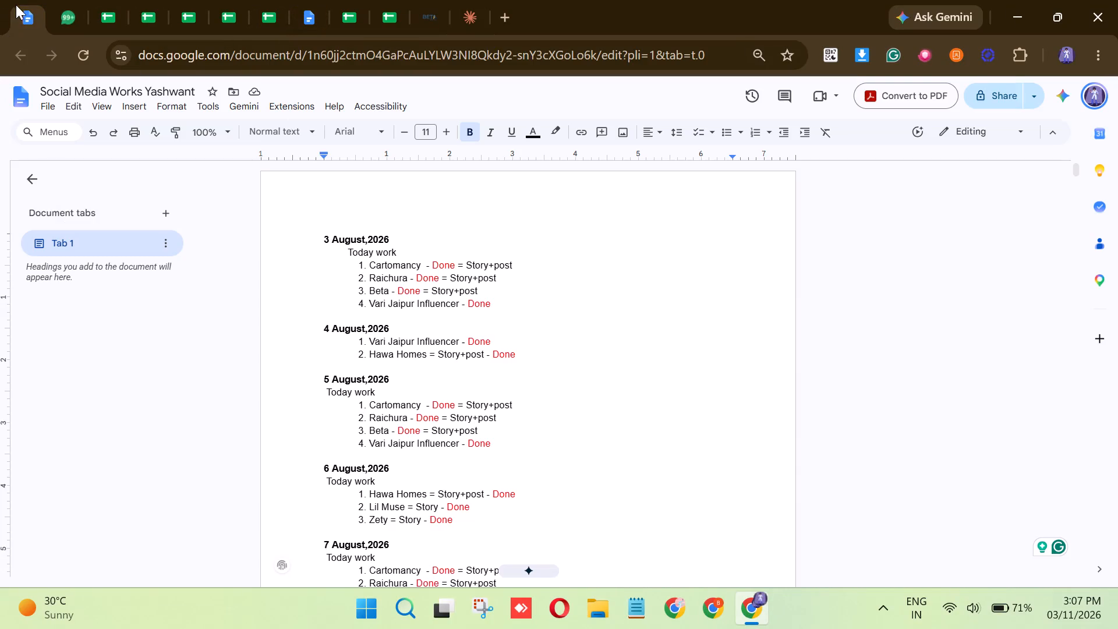
{"action": "scroll", "coordinate": [534, 458], "scroll_direction": "down", "scroll_amount": 20}
{"action": "scroll", "coordinate": [534, 458], "scroll_direction": "down", "scroll_amount": 20}
{"action": "scroll", "coordinate": [534, 458], "scroll_direction": "down", "scroll_amount": 4}
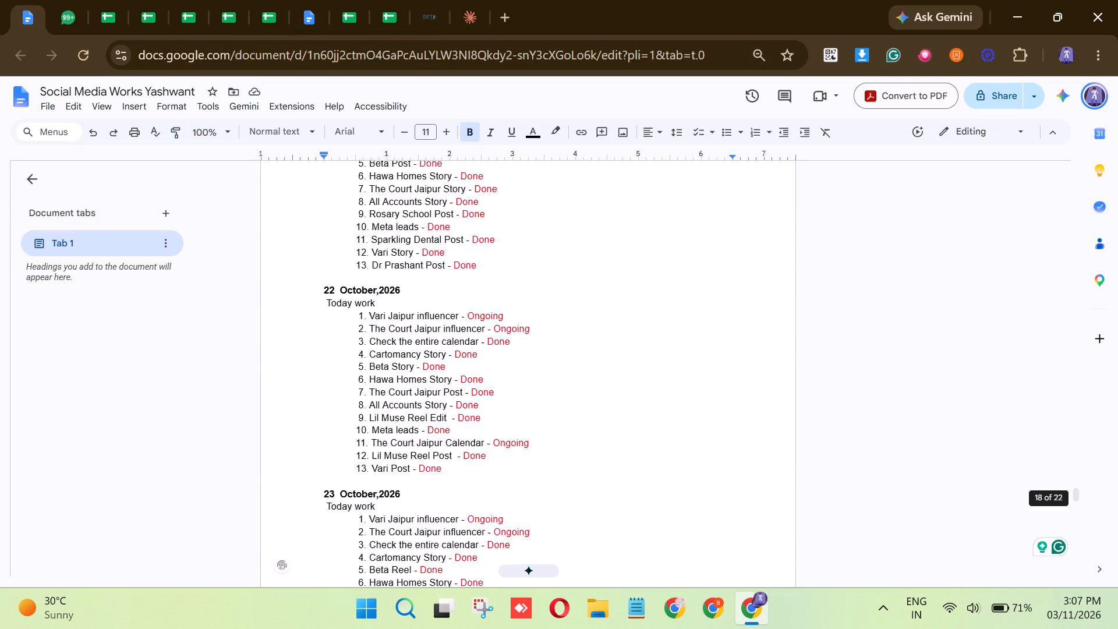
{"action": "scroll", "coordinate": [596, 407], "scroll_direction": "down", "scroll_amount": 20}
{"action": "scroll", "coordinate": [596, 407], "scroll_direction": "down", "scroll_amount": 6}
{"action": "scroll", "coordinate": [603, 403], "scroll_direction": "up", "scroll_amount": 1}
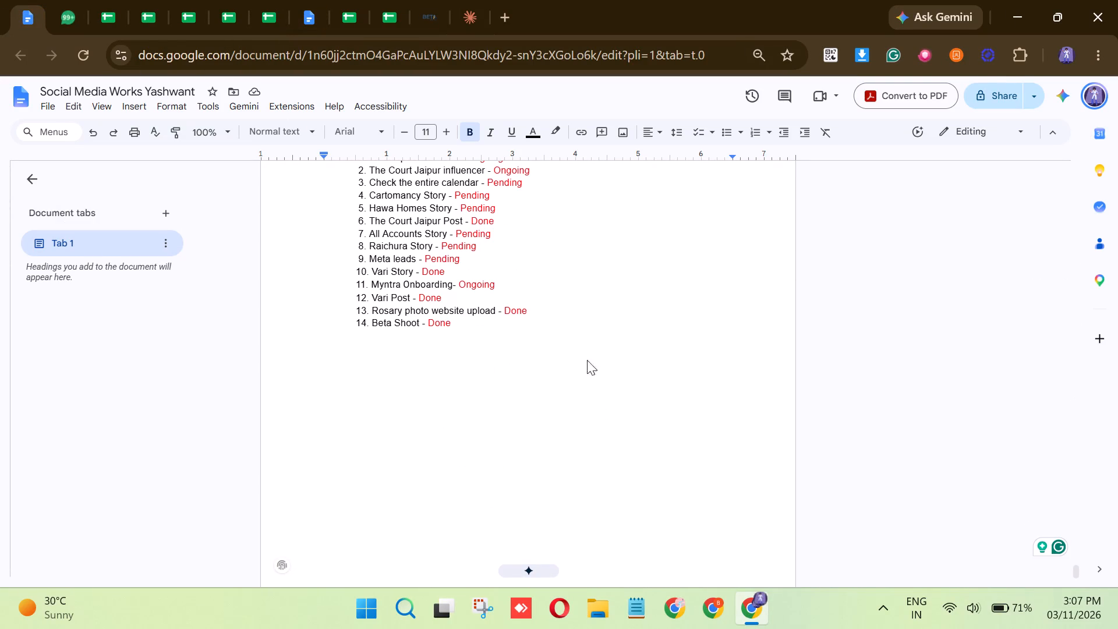
{"action": "left_click", "coordinate": [526, 215]}
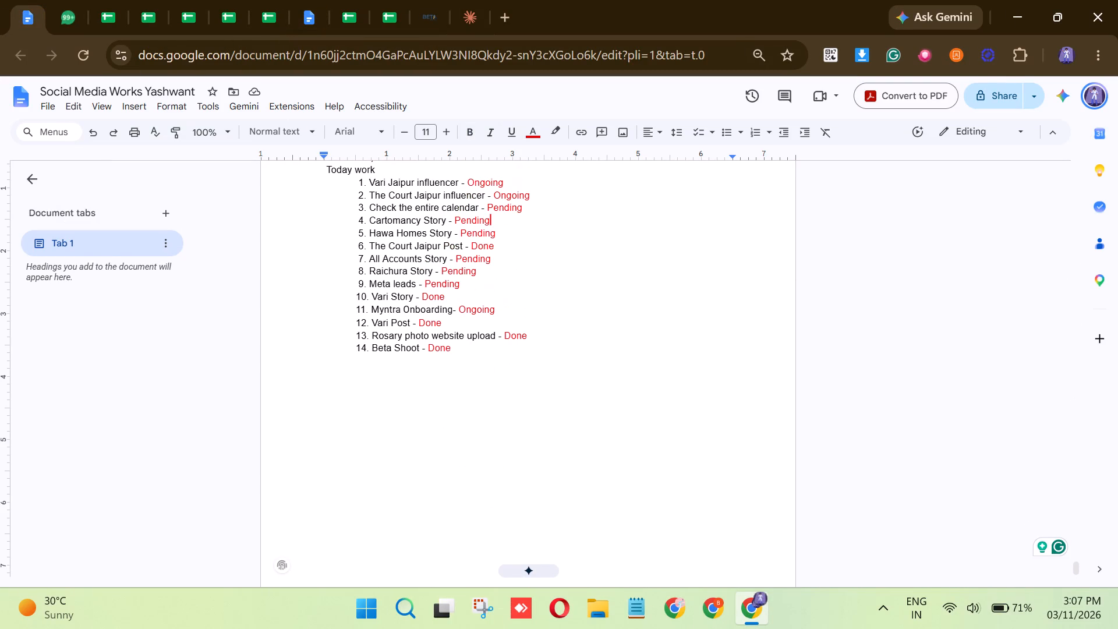
{"action": "key", "text": "BackSpace"}
{"action": "key", "text": "BackSpace"}
{"action": "key", "text": "BackSpace"}
{"action": "key", "text": "BackSpace"}
{"action": "key", "text": "BackSpace"}
{"action": "key", "text": "BackSpace"}
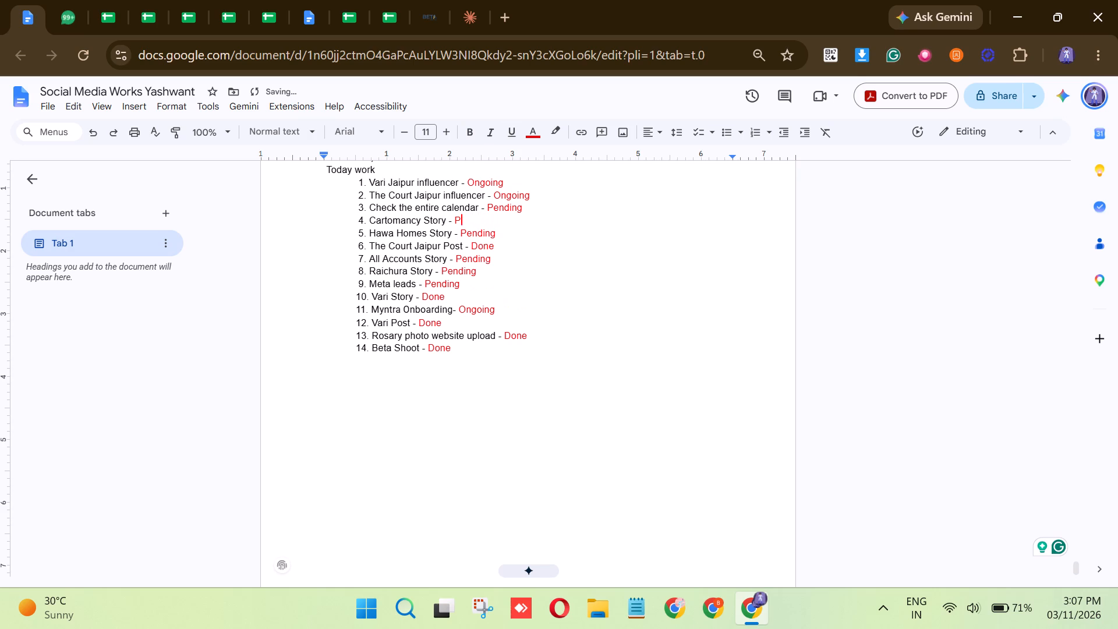
{"action": "key", "text": "BackSpace"}
{"action": "type", "text": "Store"}
{"action": "key", "text": "BackSpace"}
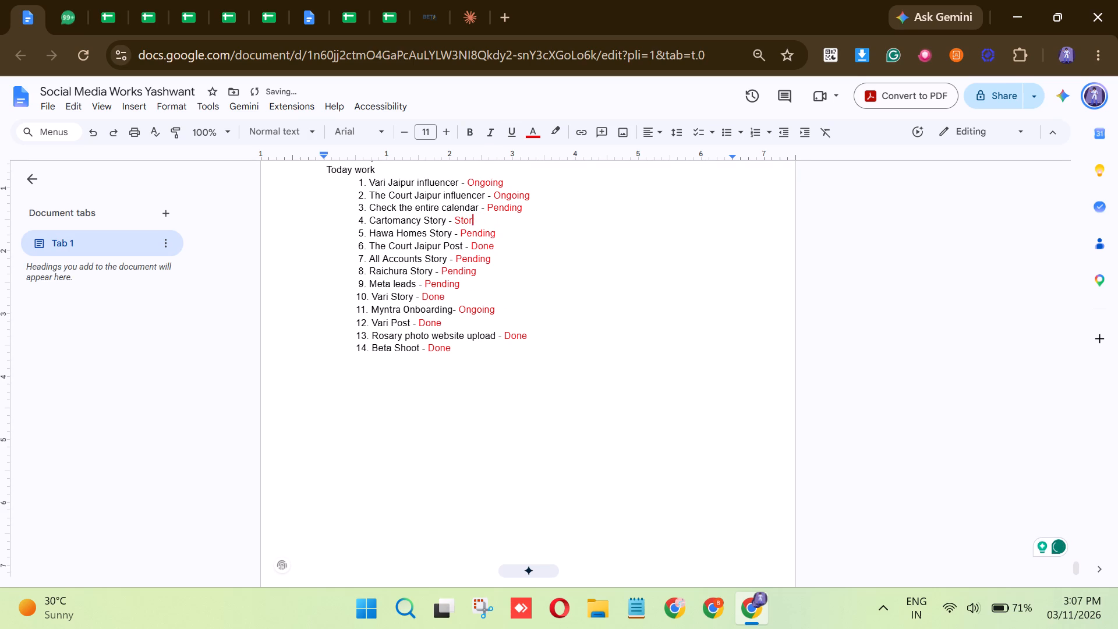
{"action": "key", "text": "y"}
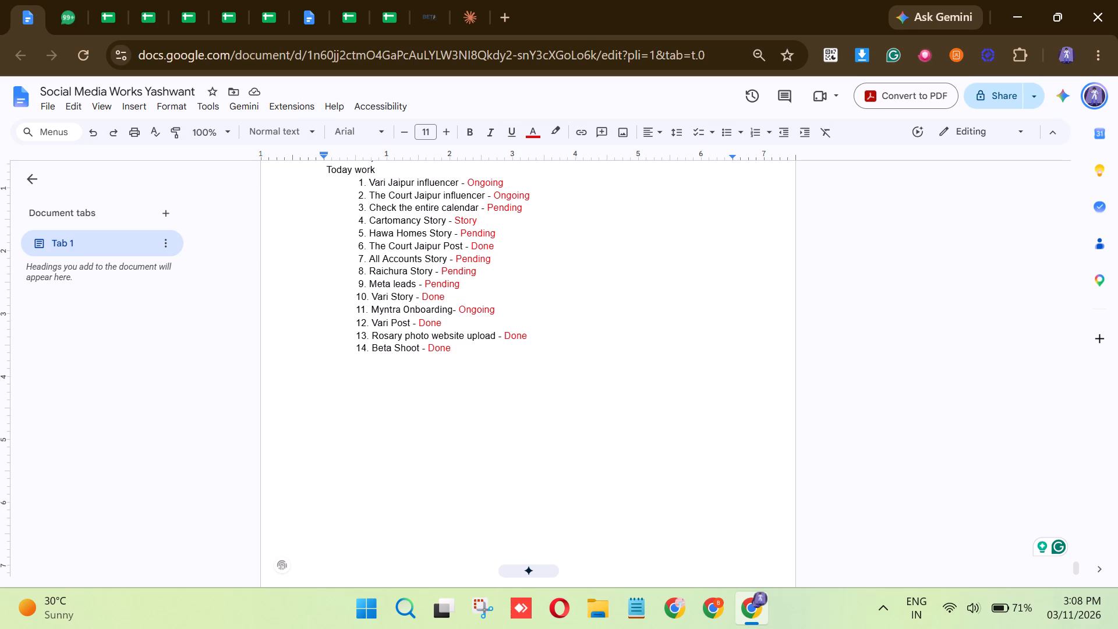
{"action": "key", "text": "BackSpace"}
{"action": "key", "text": "BackSpace"}
{"action": "key", "text": "BackSpace"}
{"action": "key", "text": "BackSpace"}
{"action": "key", "text": "BackSpace"}
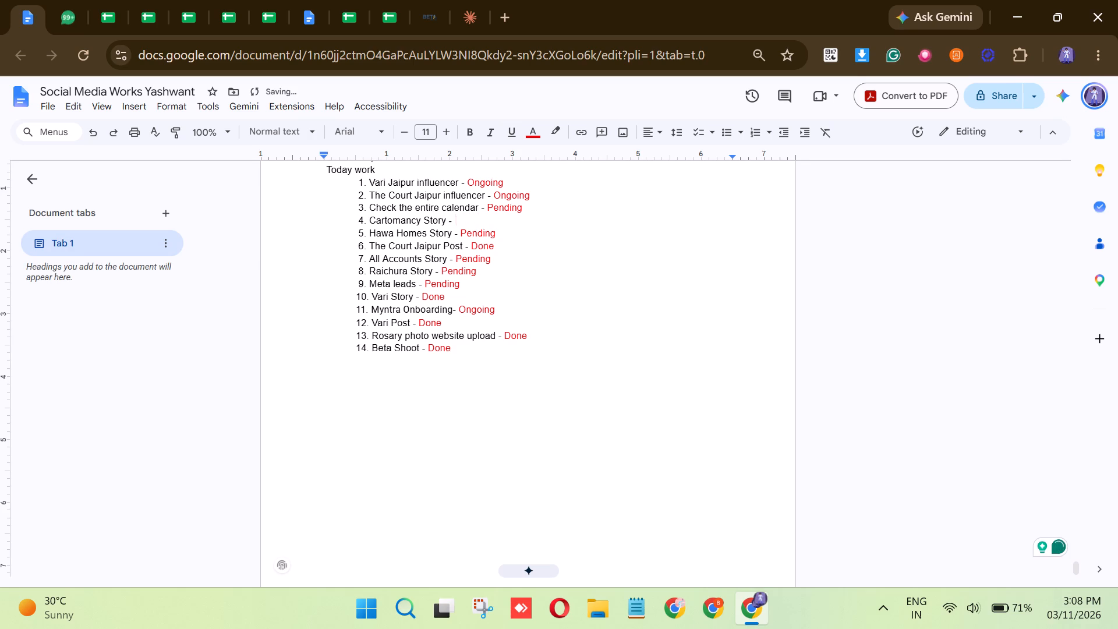
{"action": "type", "text": "Done"}
Set the Hawa Homes Story status in the same day's task list to Done.
{"action": "key", "text": "Down"}
{"action": "key", "text": "Right"}
{"action": "key", "text": "Right"}
{"action": "key", "text": "Right"}
{"action": "key", "text": "Right"}
{"action": "key", "text": "BackSpace"}
{"action": "key", "text": "BackSpace"}
{"action": "key", "text": "BackSpace"}
{"action": "key", "text": "BackSpace"}
{"action": "key", "text": "BackSpace"}
{"action": "key", "text": "BackSpace"}
{"action": "key", "text": "BackSpace"}
{"action": "type", "text": "Done"}
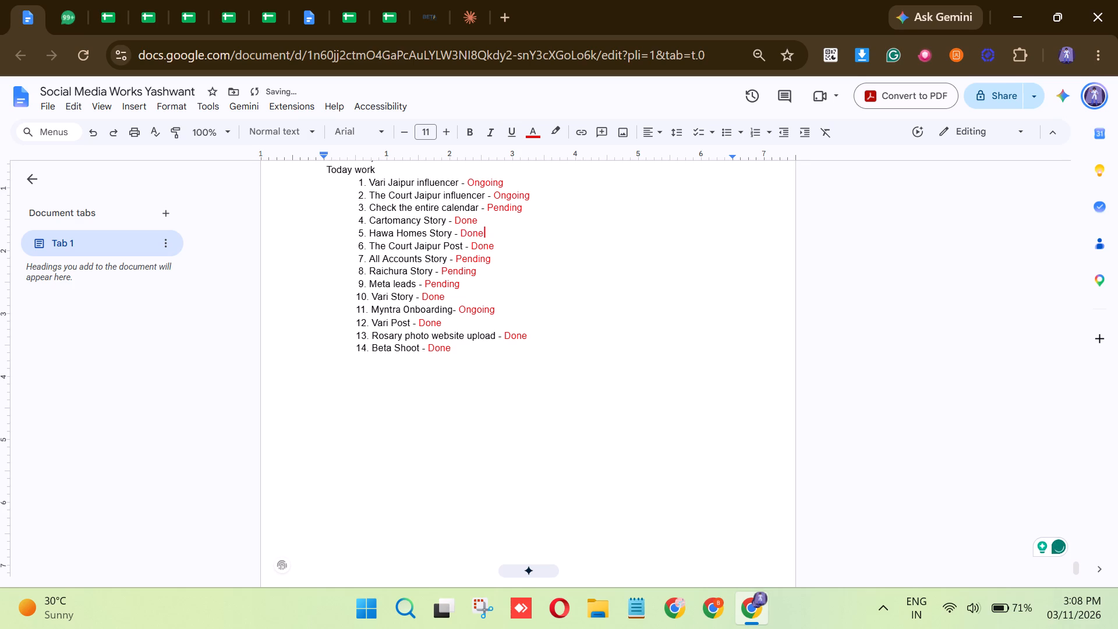
Set the All Accounts Story status in the same day's task list to Done.
{"action": "key", "text": "Down"}
{"action": "key", "text": "Down"}
{"action": "key", "text": "Right"}
{"action": "key", "text": "BackSpace"}
{"action": "key", "text": "BackSpace"}
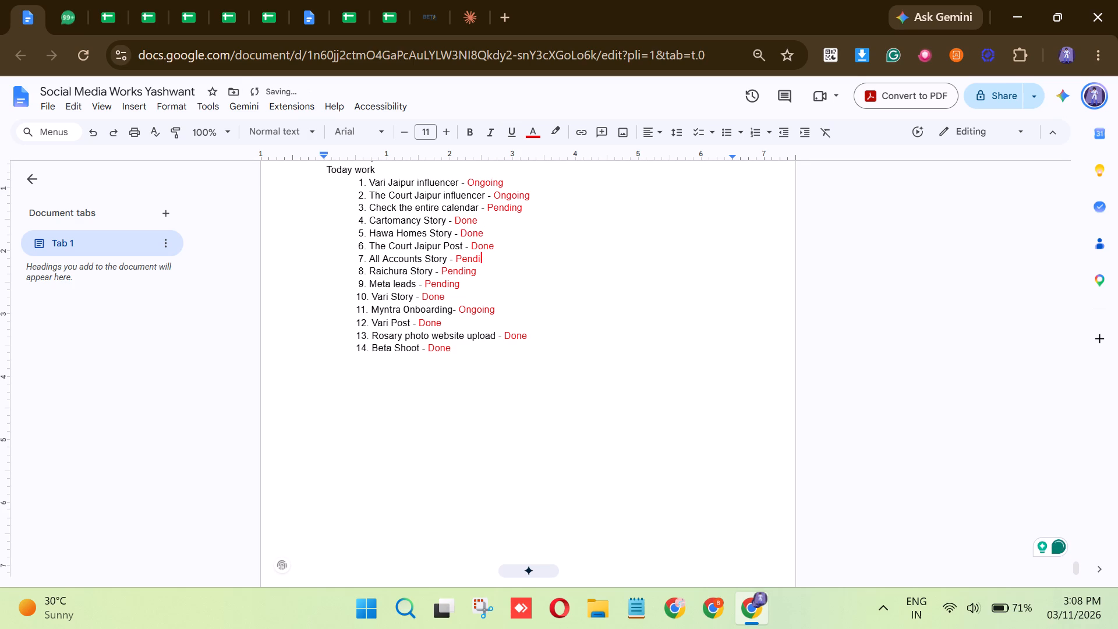
{"action": "key", "text": "BackSpace"}
{"action": "key", "text": "BackSpace"}
{"action": "key", "text": "BackSpace"}
{"action": "key", "text": "BackSpace"}
{"action": "key", "text": "BackSpace"}
{"action": "type", "text": "Done"}
Set the Raichura Story status in the same day's task list to Done.
{"action": "key", "text": "Down"}
{"action": "key", "text": "BackSpace"}
{"action": "key", "text": "BackSpace"}
{"action": "key", "text": "BackSpace"}
{"action": "key", "text": "BackSpace"}
{"action": "key", "text": "BackSpace"}
{"action": "key", "text": "BackSpace"}
{"action": "key", "text": "BackSpace"}
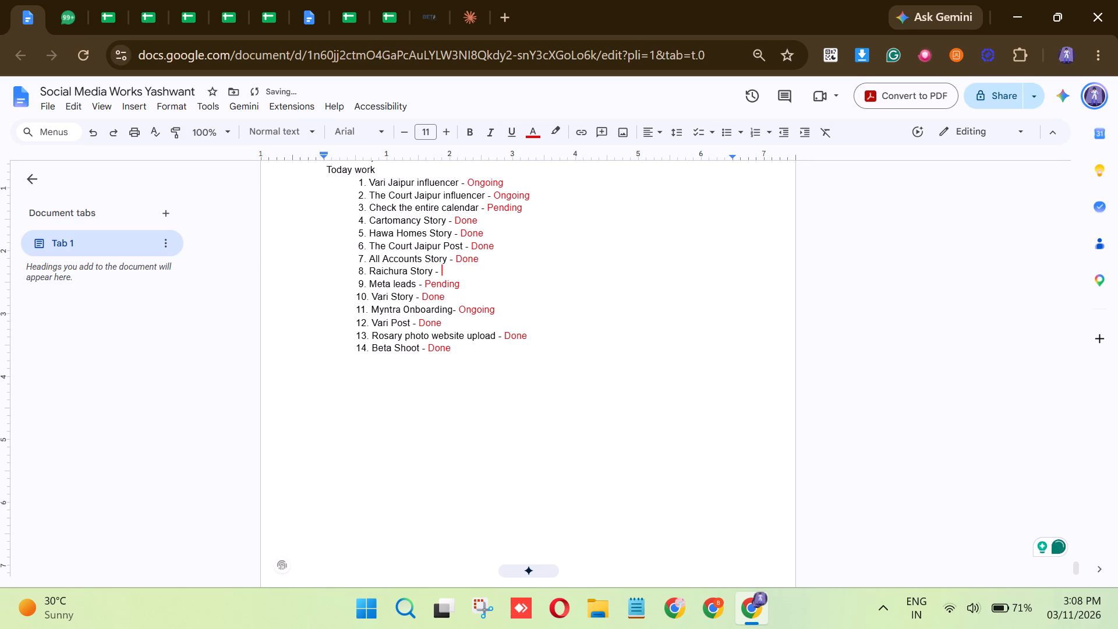
{"action": "type", "text": "Done"}
{"action": "key", "text": "Down"}
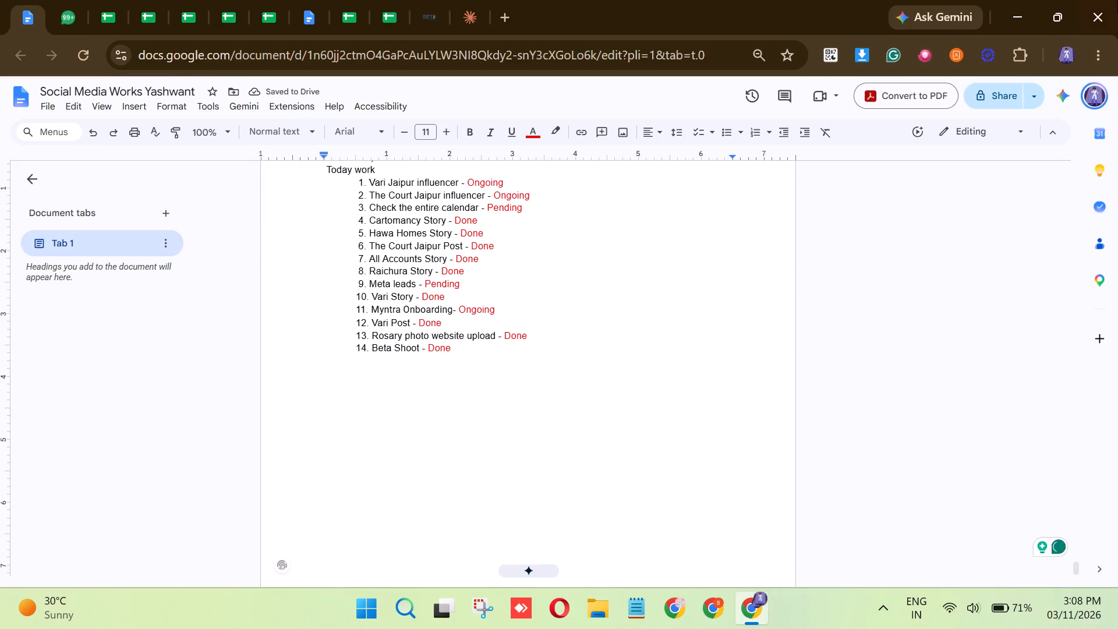
Switch to the Shubhra (Work) Chrome profile and bring up The Social Algo's ads in Meta Ads Manager.
{"action": "left_click", "coordinate": [1054, 59]}
{"action": "scroll", "coordinate": [845, 510], "scroll_direction": "down", "scroll_amount": 1}
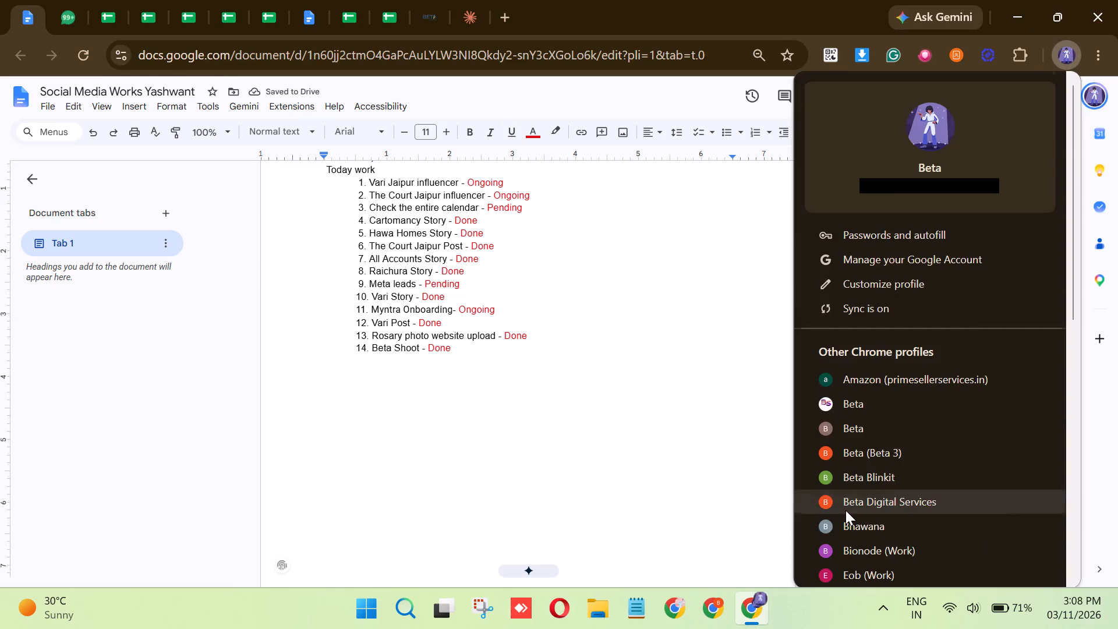
{"action": "scroll", "coordinate": [845, 510], "scroll_direction": "down", "scroll_amount": 2}
{"action": "scroll", "coordinate": [907, 586], "scroll_direction": "down", "scroll_amount": 1}
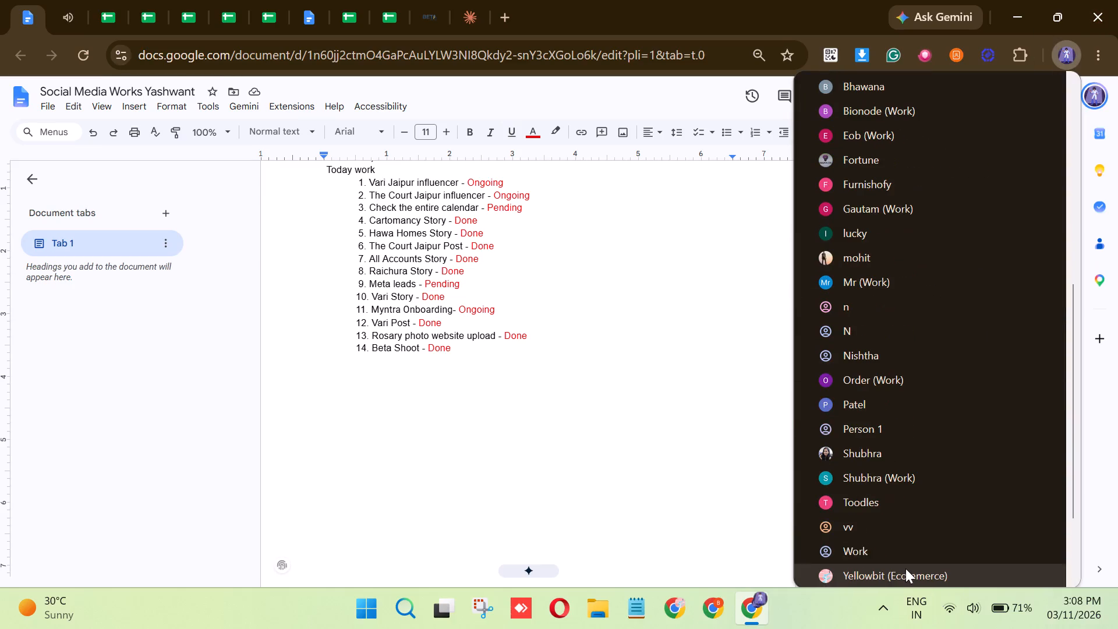
{"action": "left_click", "coordinate": [889, 478]}
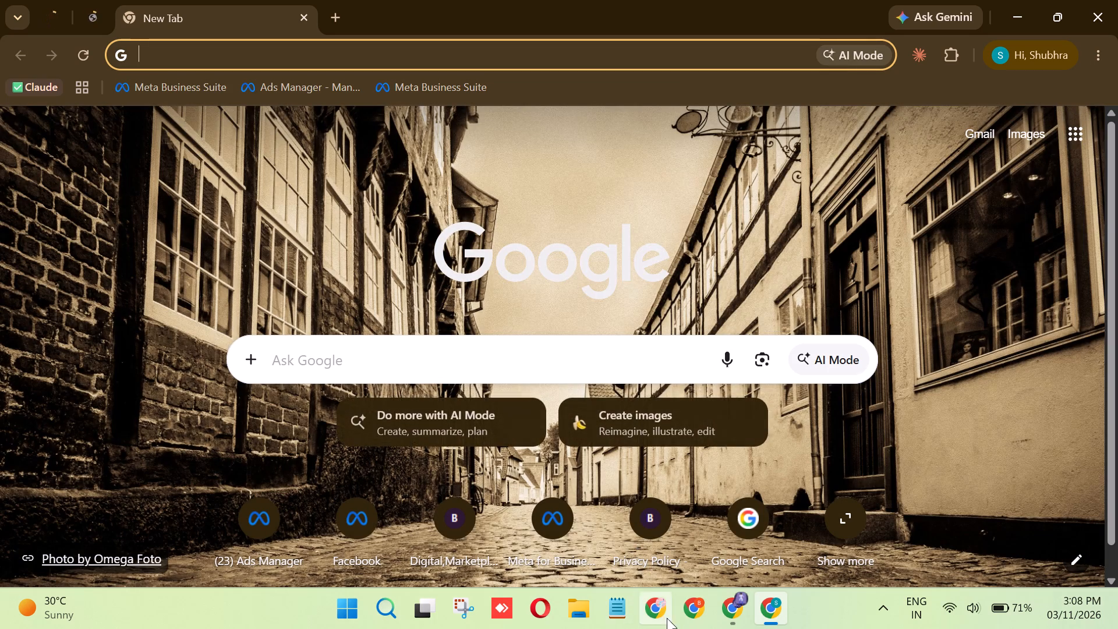
{"action": "left_click", "coordinate": [65, 11]}
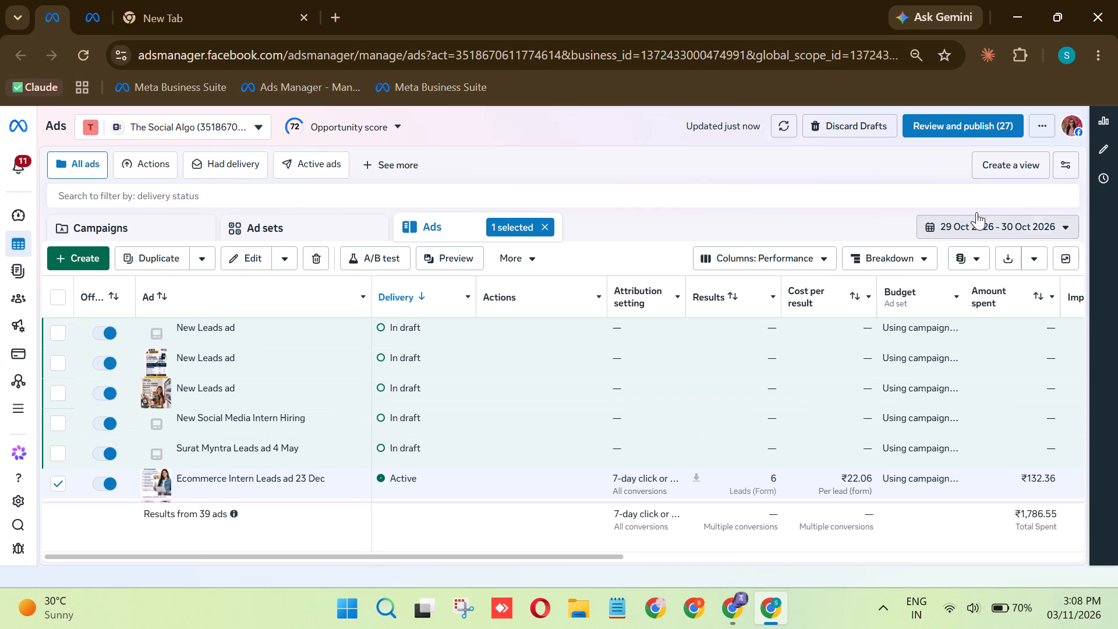
Set the ads report's date range to 28 Oct 2026 - 30 Oct 2026 and update the results.
{"action": "left_click_drag", "start_coordinate": [1001, 227], "coordinate": [1009, 227]}
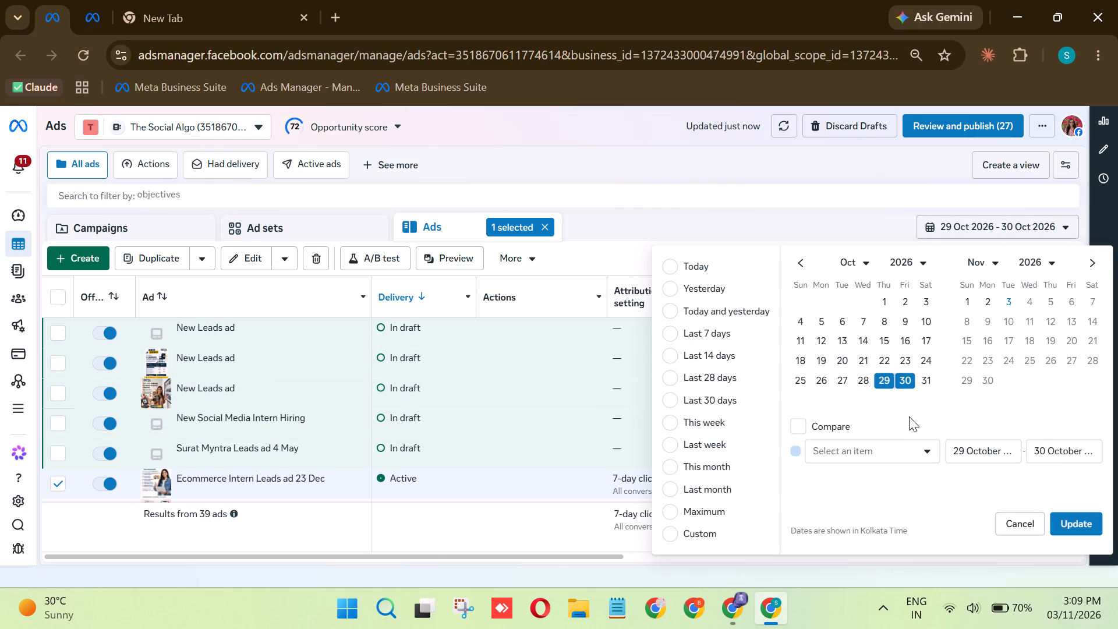
{"action": "left_click", "coordinate": [863, 381]}
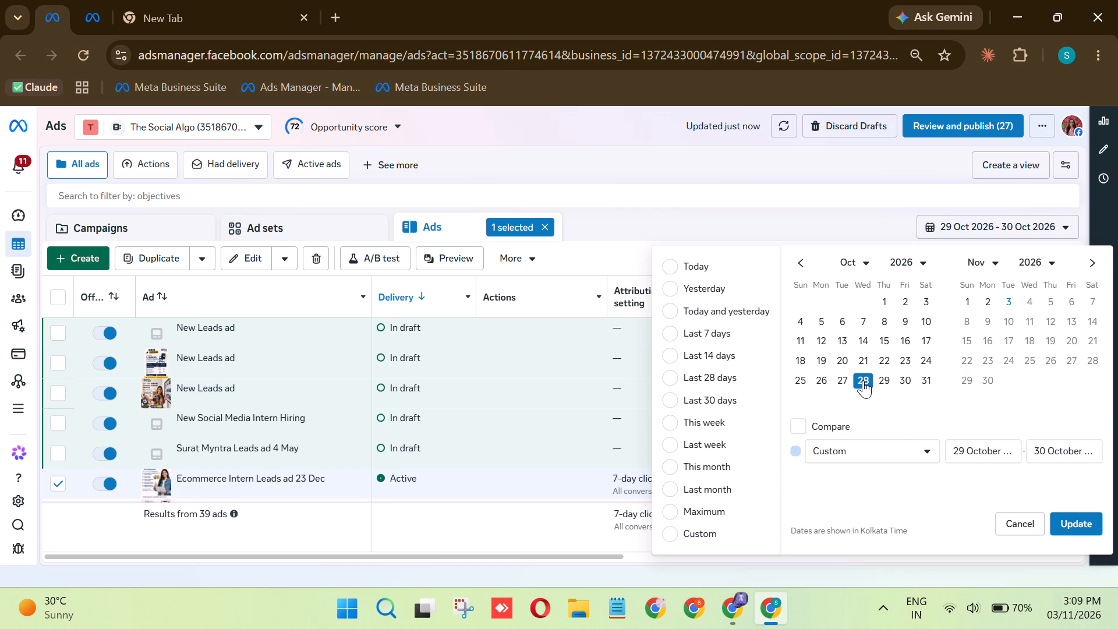
{"action": "left_click", "coordinate": [901, 382]}
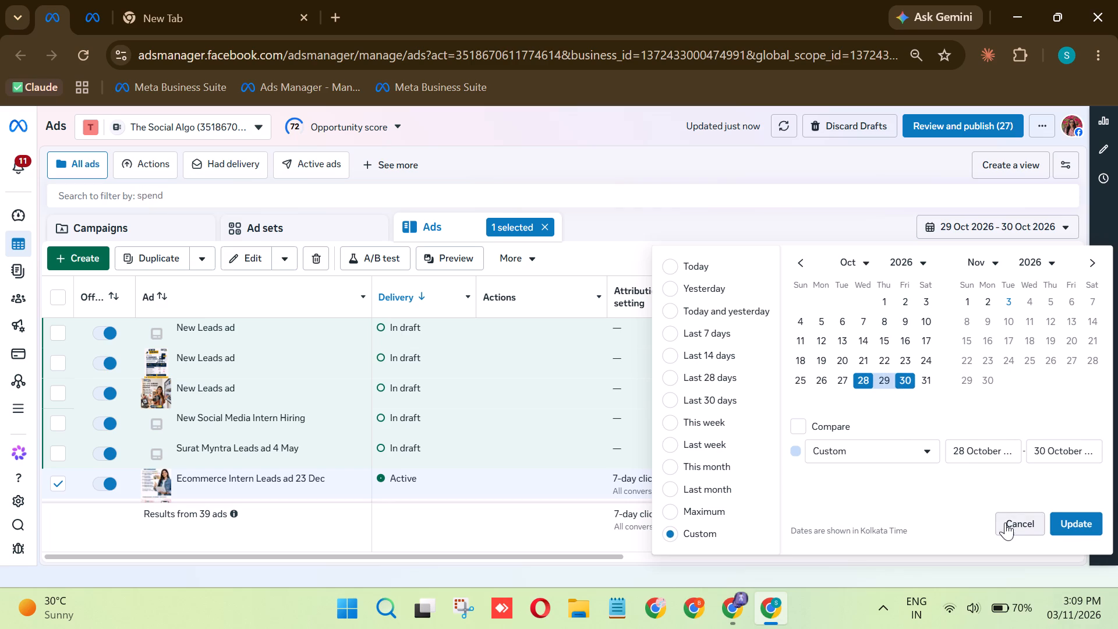
{"action": "left_click", "coordinate": [1067, 517]}
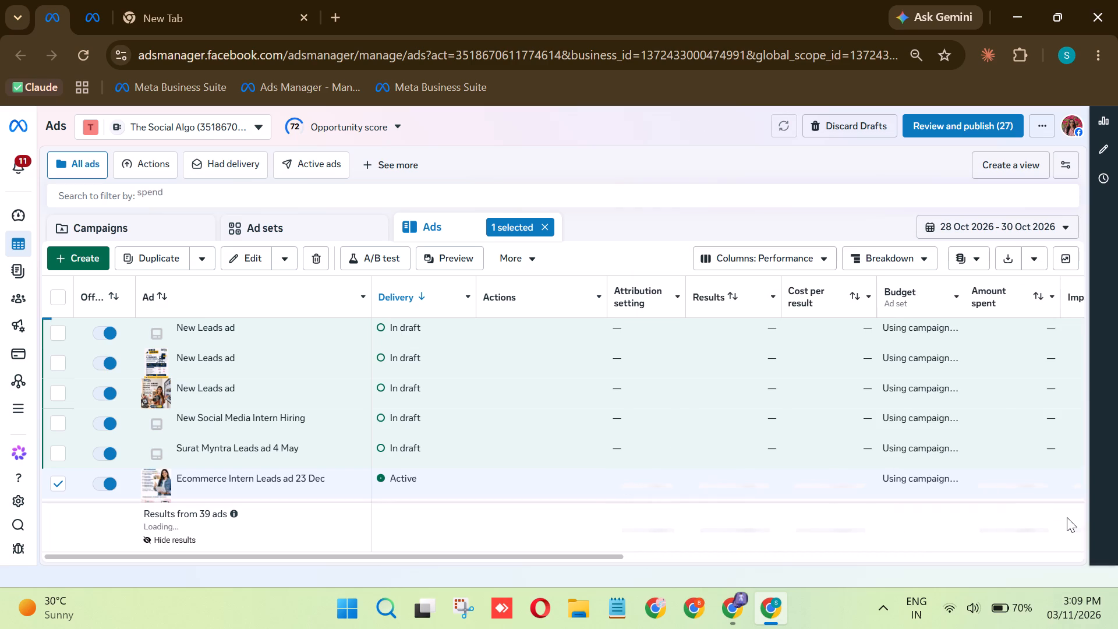
Reopen the ads' date range and choose 3 November 2026 as the end of a custom range.
{"action": "left_click", "coordinate": [997, 228]}
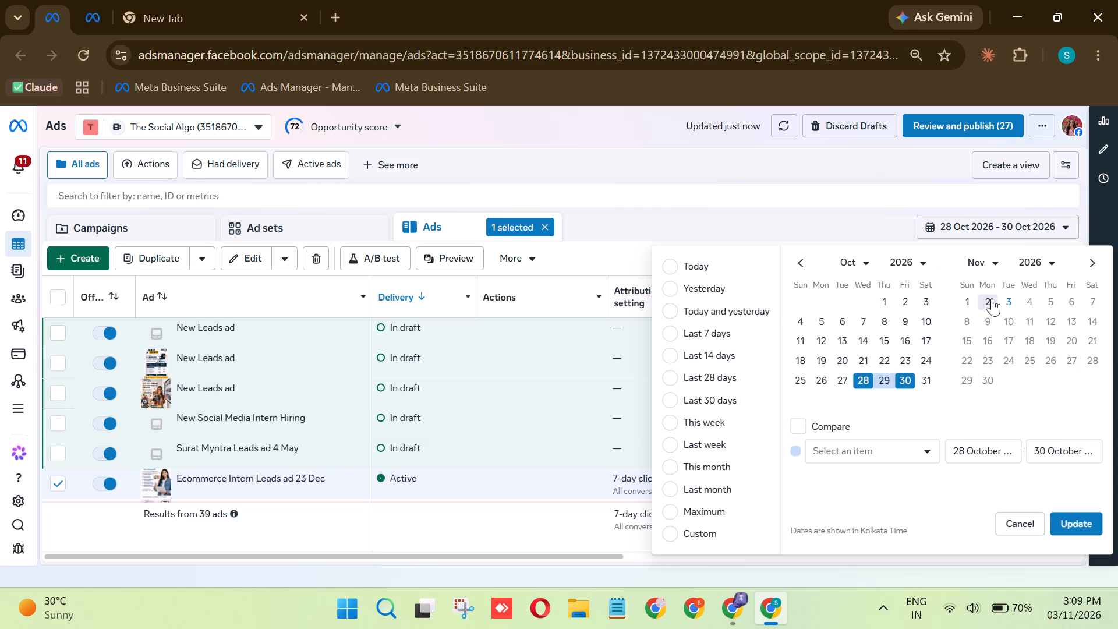
{"action": "left_click", "coordinate": [929, 376]}
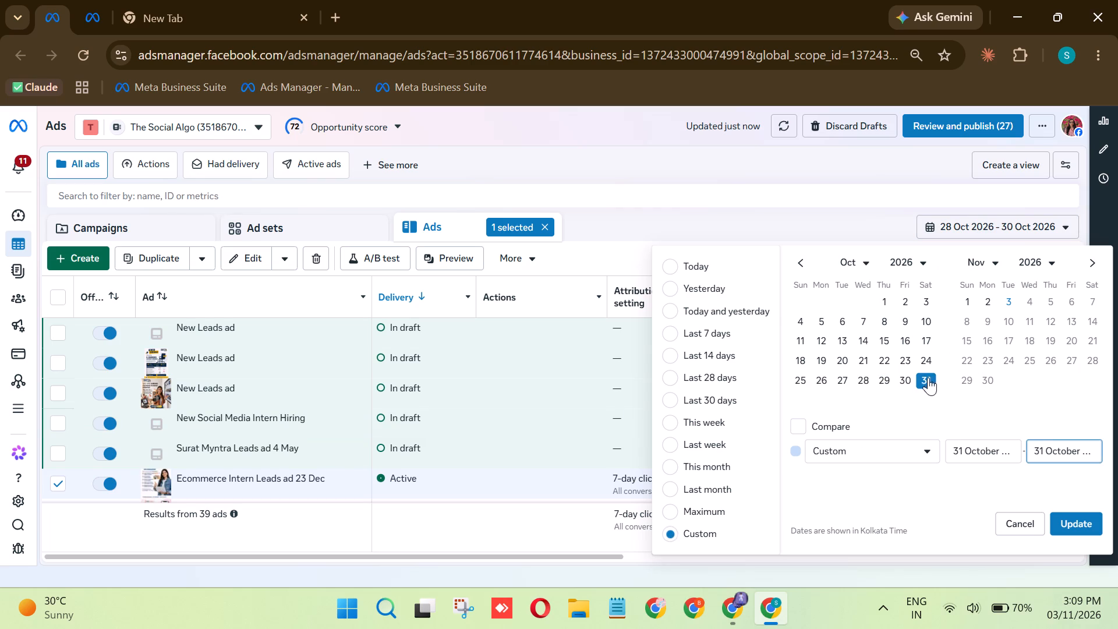
{"action": "left_click", "coordinate": [902, 380]}
{"action": "left_click", "coordinate": [1016, 304]}
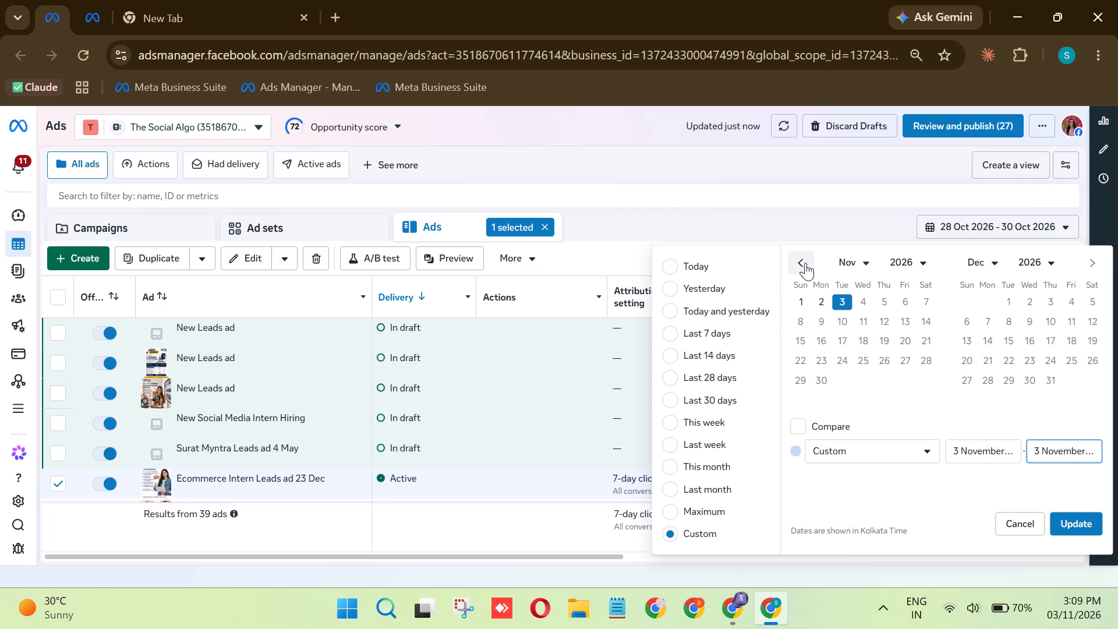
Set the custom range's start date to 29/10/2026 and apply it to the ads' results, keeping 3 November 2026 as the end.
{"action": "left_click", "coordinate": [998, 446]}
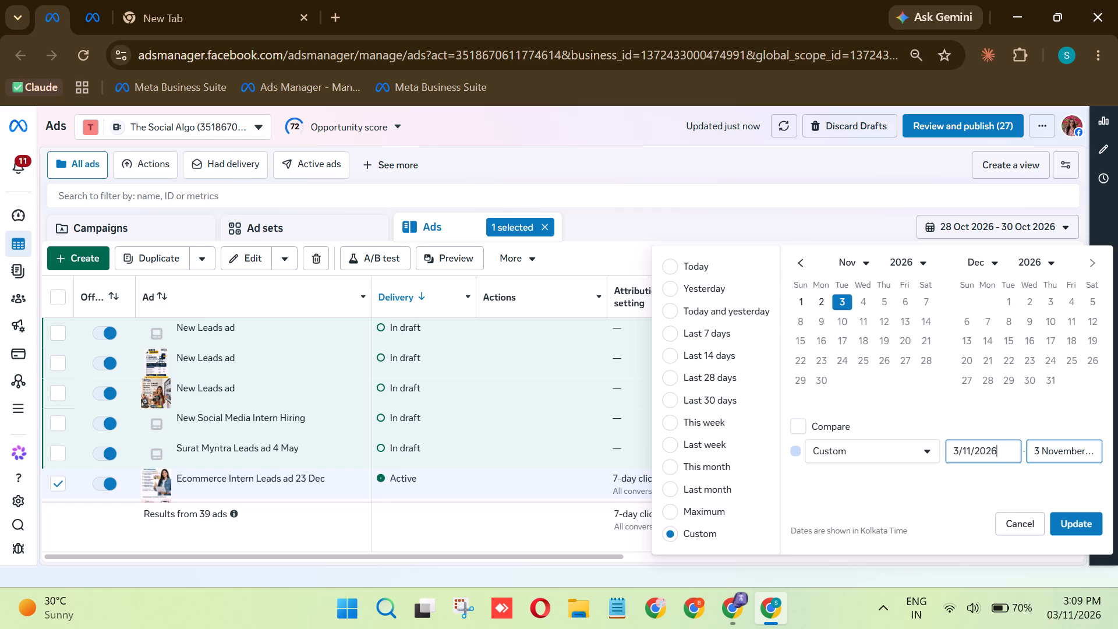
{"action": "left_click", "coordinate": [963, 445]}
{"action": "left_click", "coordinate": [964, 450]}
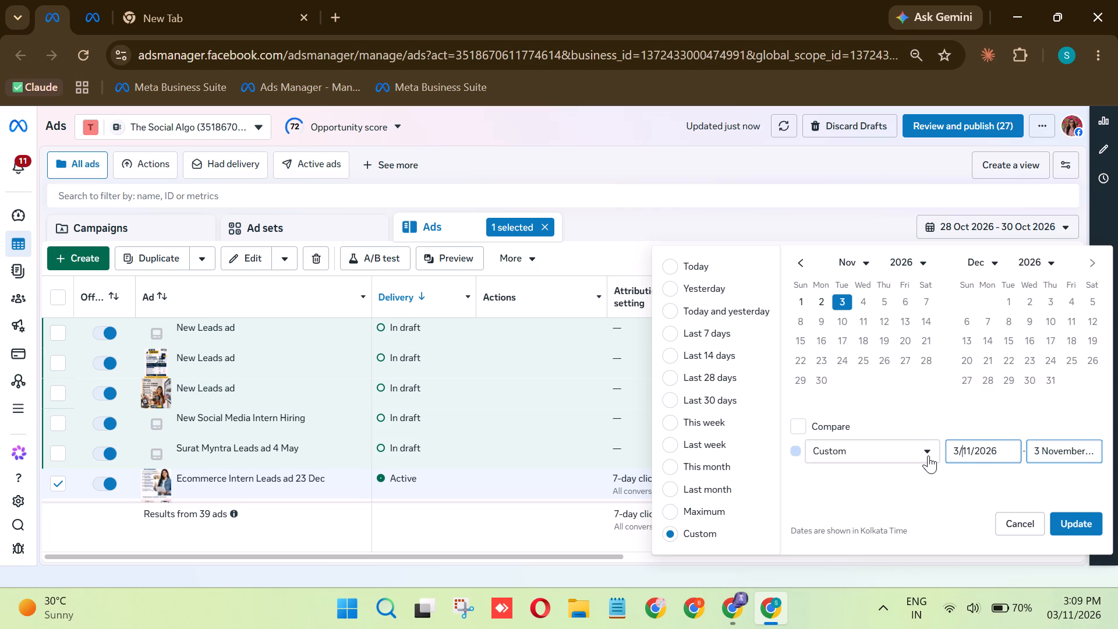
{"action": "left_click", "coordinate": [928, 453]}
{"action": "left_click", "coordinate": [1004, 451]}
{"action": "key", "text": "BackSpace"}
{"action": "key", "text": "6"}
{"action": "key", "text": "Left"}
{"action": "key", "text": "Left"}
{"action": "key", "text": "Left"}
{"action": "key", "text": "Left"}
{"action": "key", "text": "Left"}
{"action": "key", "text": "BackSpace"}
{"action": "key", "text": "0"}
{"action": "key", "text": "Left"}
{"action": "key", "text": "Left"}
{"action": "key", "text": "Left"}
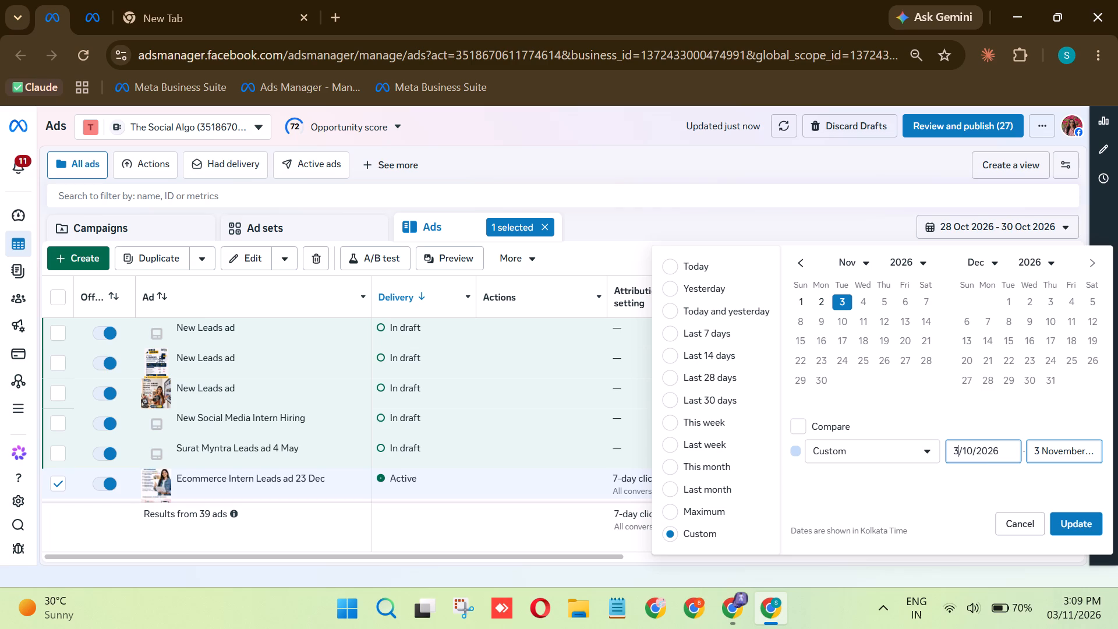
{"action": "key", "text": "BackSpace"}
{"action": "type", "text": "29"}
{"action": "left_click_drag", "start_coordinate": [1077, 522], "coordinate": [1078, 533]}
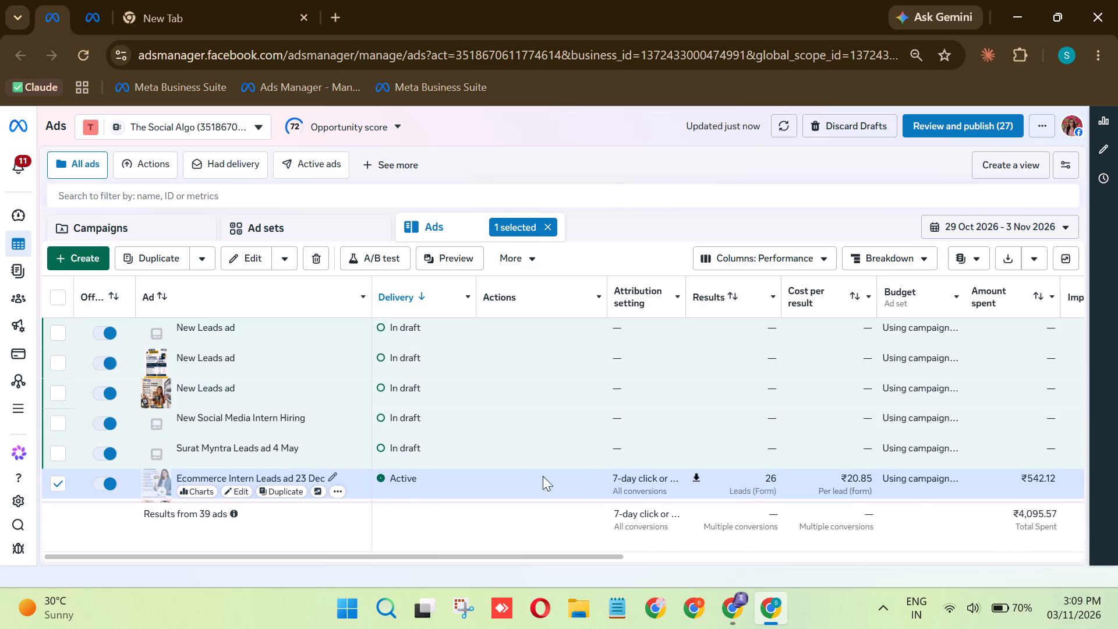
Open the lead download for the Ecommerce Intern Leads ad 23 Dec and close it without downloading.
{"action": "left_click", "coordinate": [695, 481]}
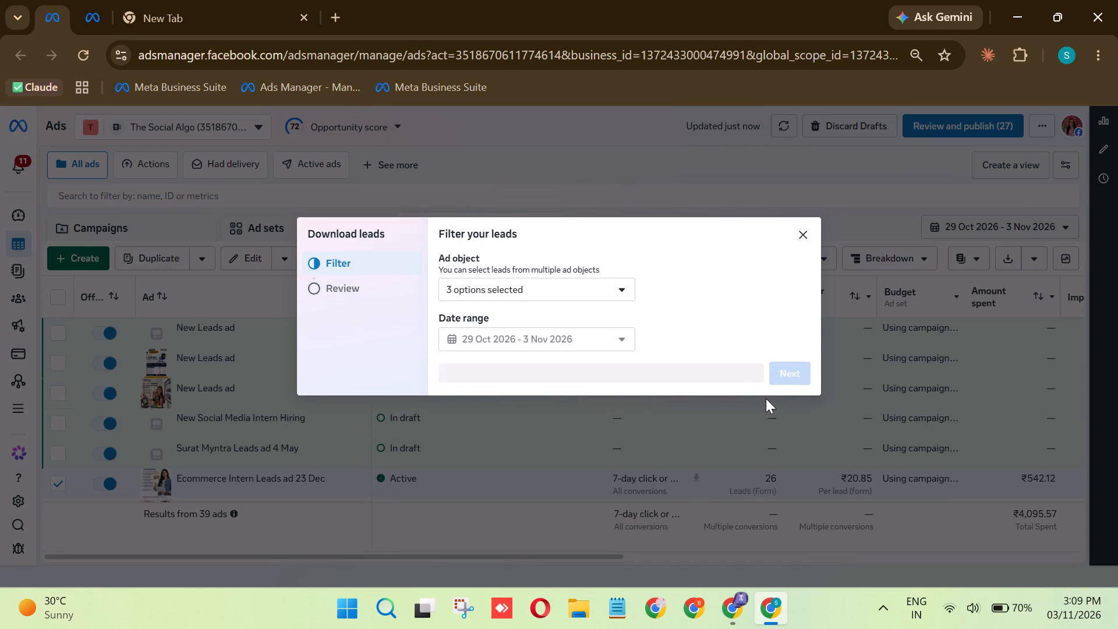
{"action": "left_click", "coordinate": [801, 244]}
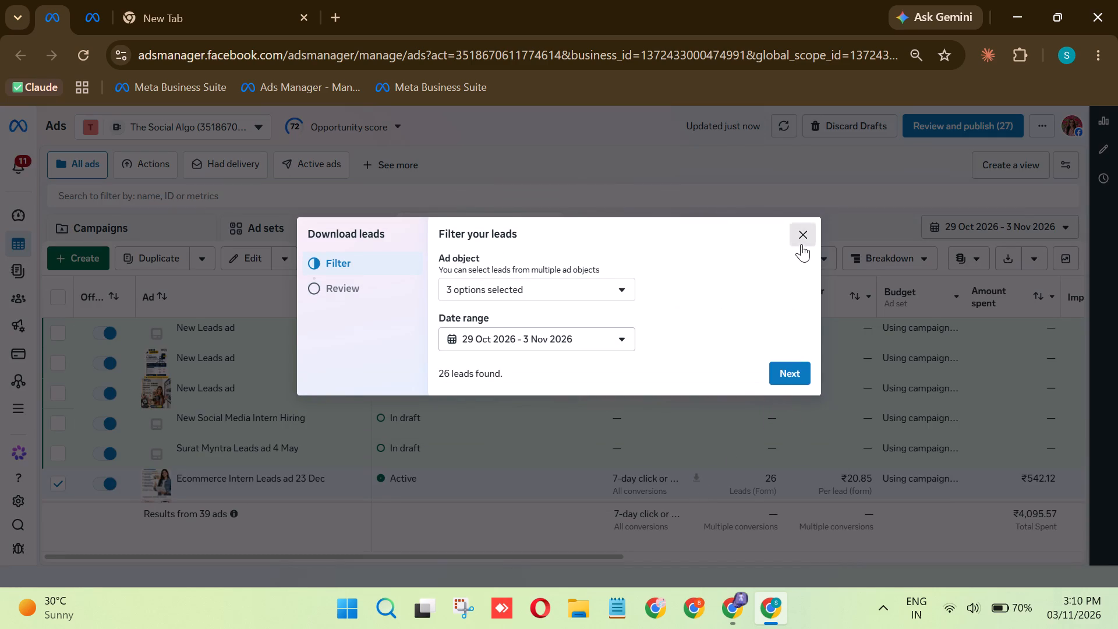
Change the ads' date range to 31 October 2026 to 3 November 2026 and apply it.
{"action": "left_click", "coordinate": [974, 229]}
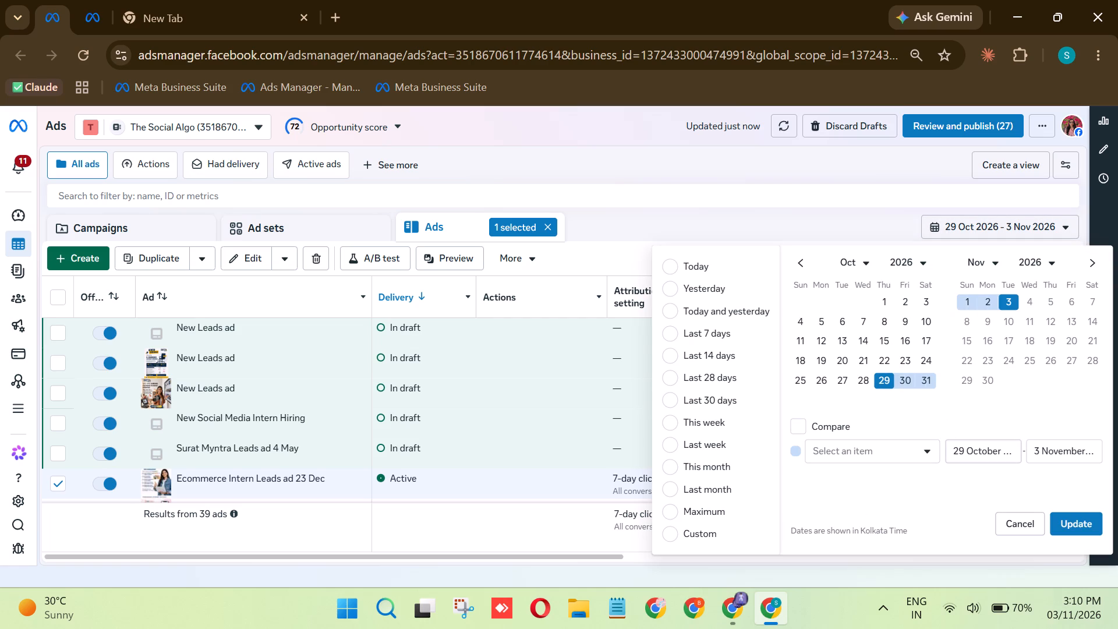
{"action": "left_click", "coordinate": [901, 380]}
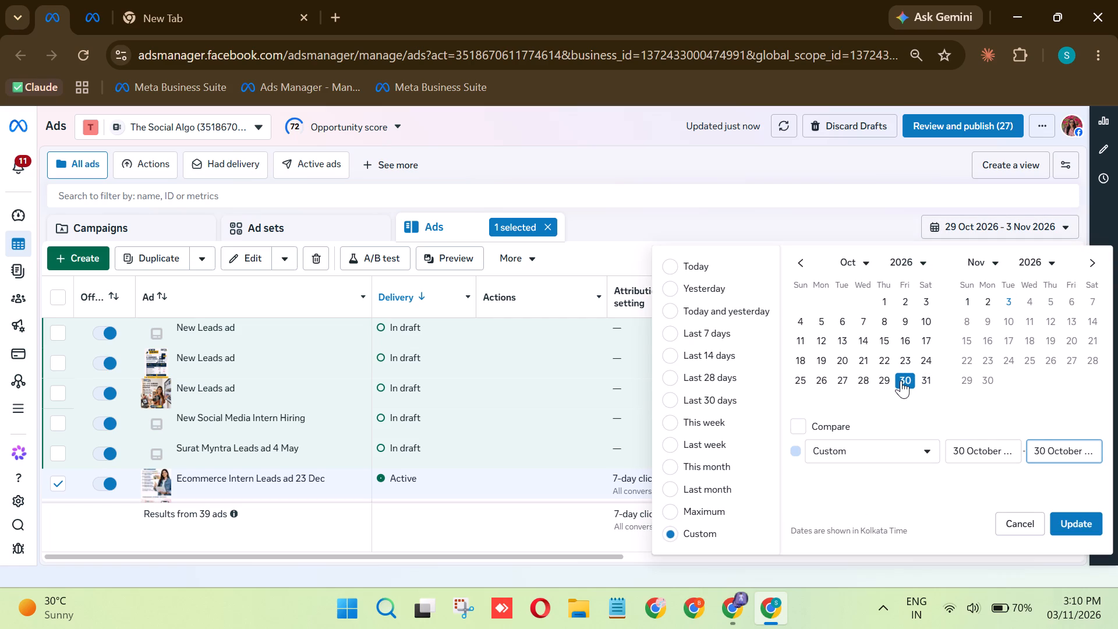
{"action": "left_click", "coordinate": [1004, 306]}
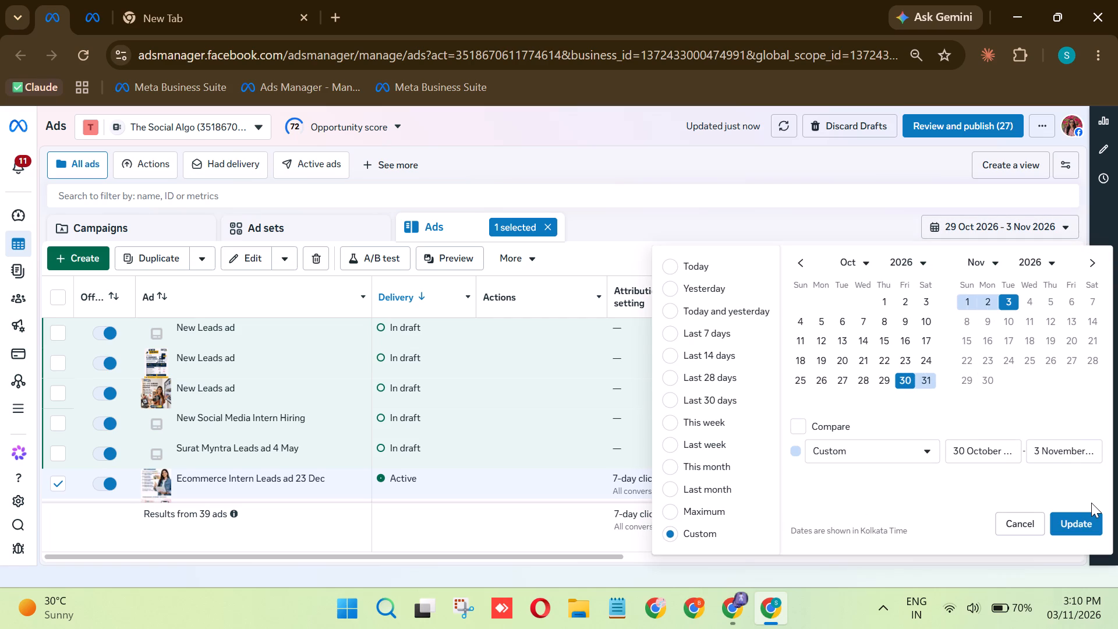
{"action": "left_click", "coordinate": [927, 381]}
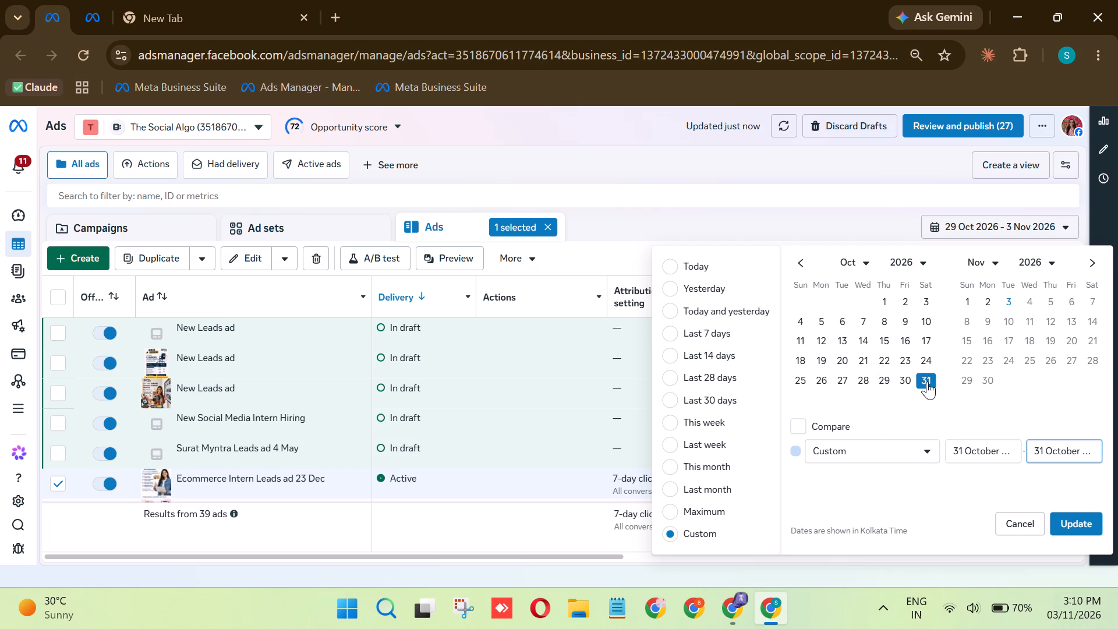
{"action": "left_click", "coordinate": [1000, 302]}
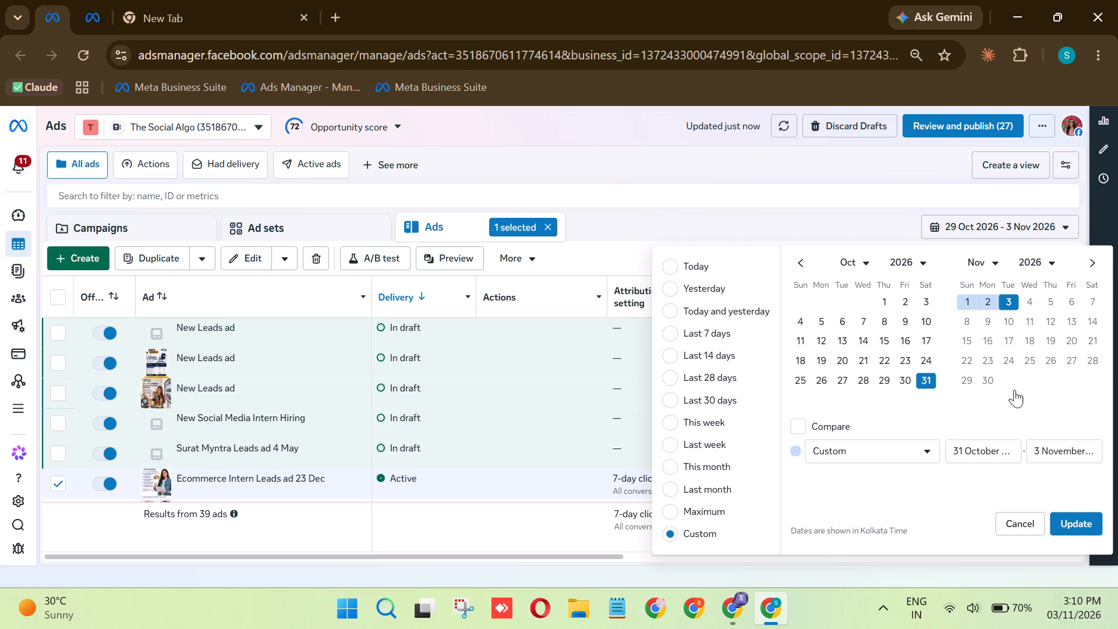
{"action": "left_click", "coordinate": [1071, 525]}
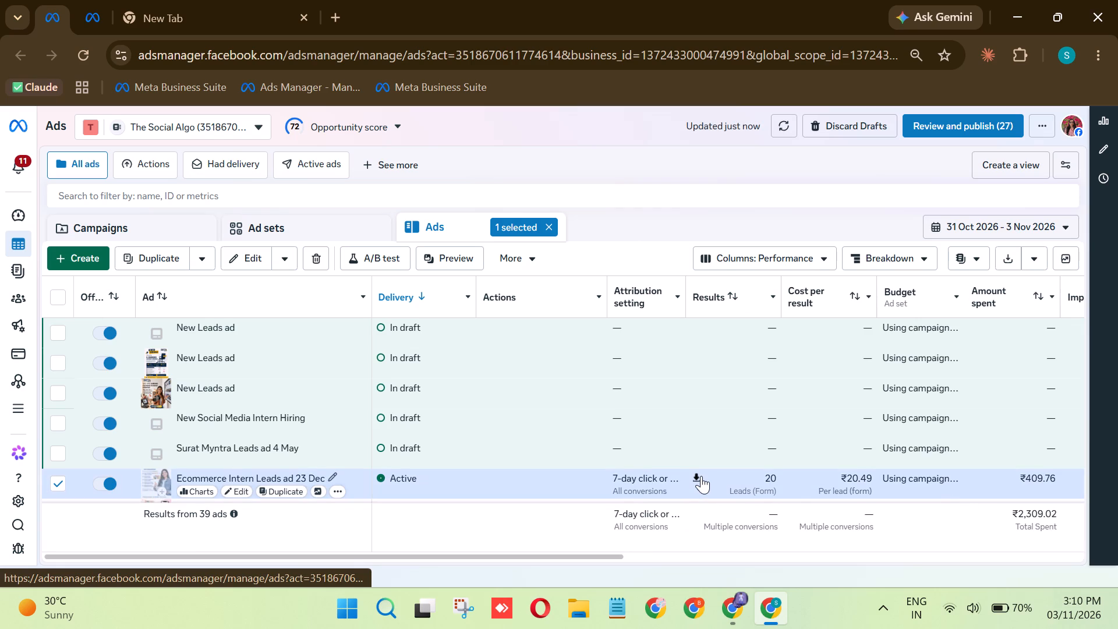
Download the Ecommerce Intern Leads ad 23 Dec leads as CSV for the selected date range.
{"action": "left_click", "coordinate": [701, 476]}
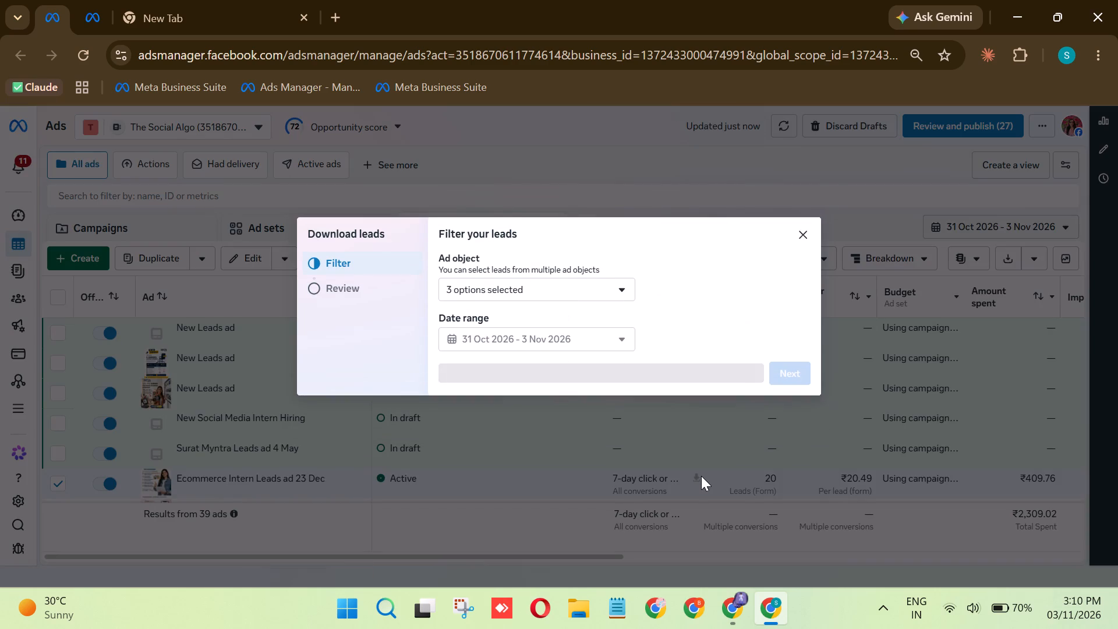
{"action": "left_click", "coordinate": [791, 376]}
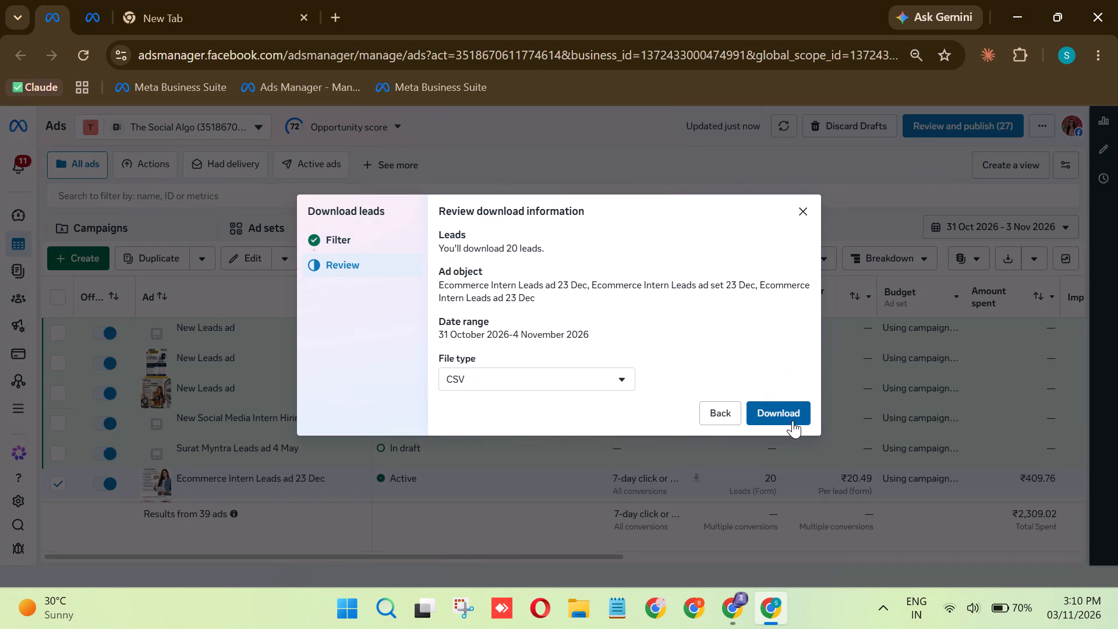
{"action": "left_click", "coordinate": [791, 418]}
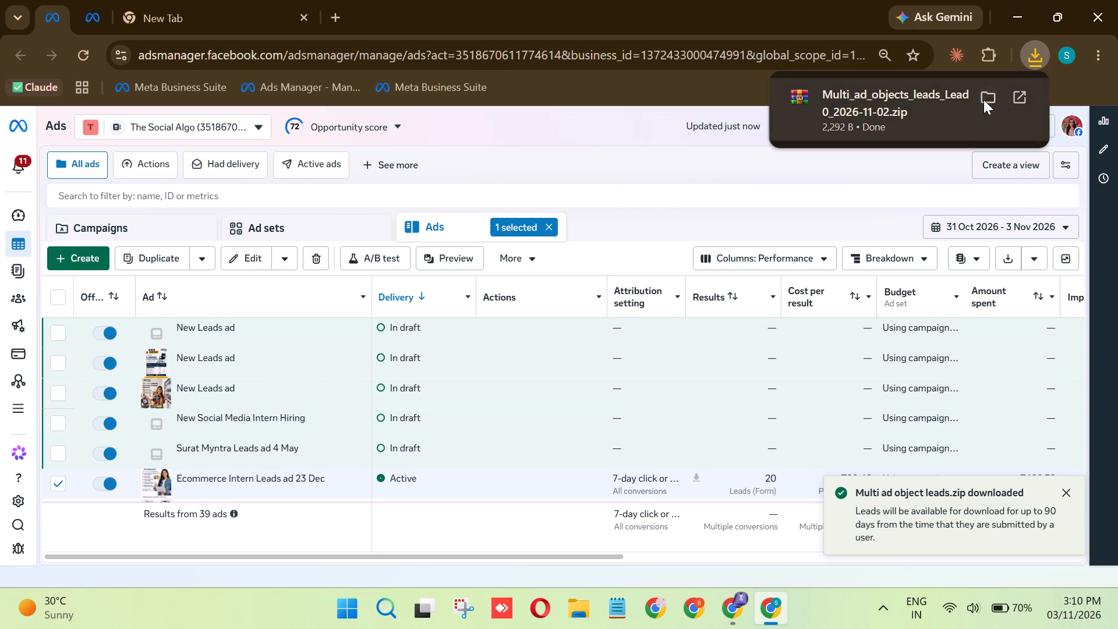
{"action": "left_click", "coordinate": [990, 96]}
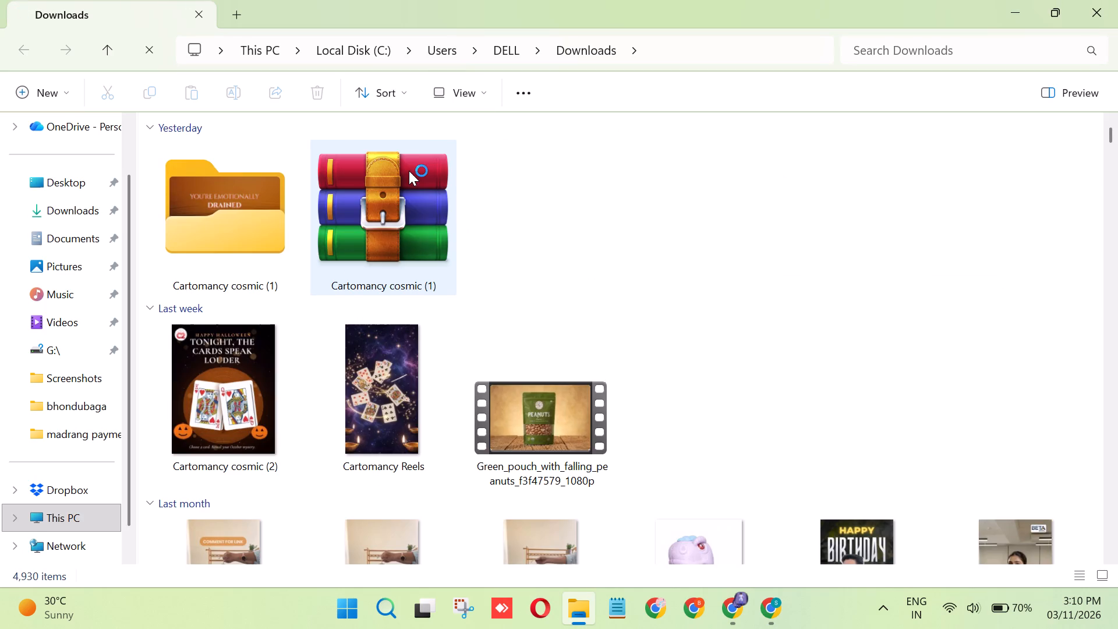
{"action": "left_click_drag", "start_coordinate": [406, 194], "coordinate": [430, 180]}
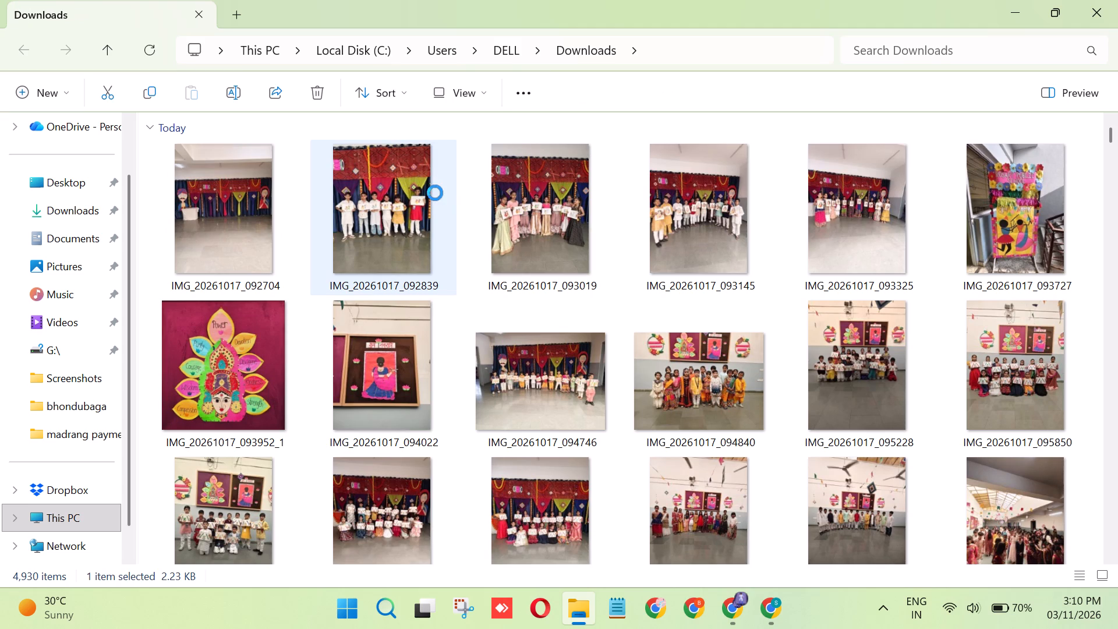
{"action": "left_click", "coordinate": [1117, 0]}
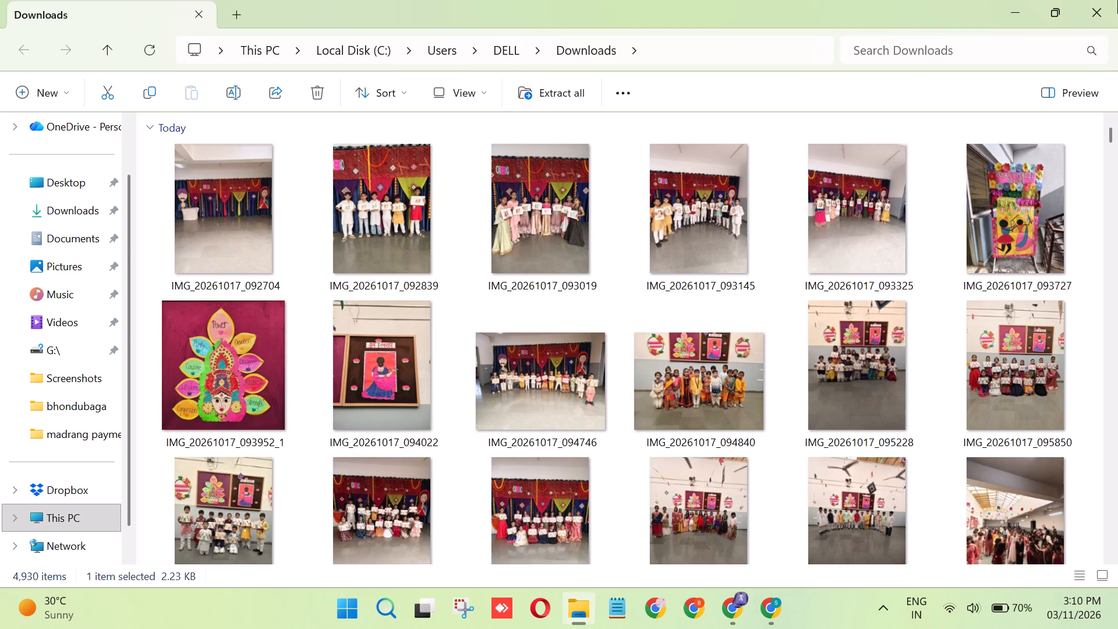
Open the downloaded leads archive and its Ecommerce Intern Leads CSV in Excel, and close the archive and Ads Manager windows.
{"action": "left_click", "coordinate": [1027, 58]}
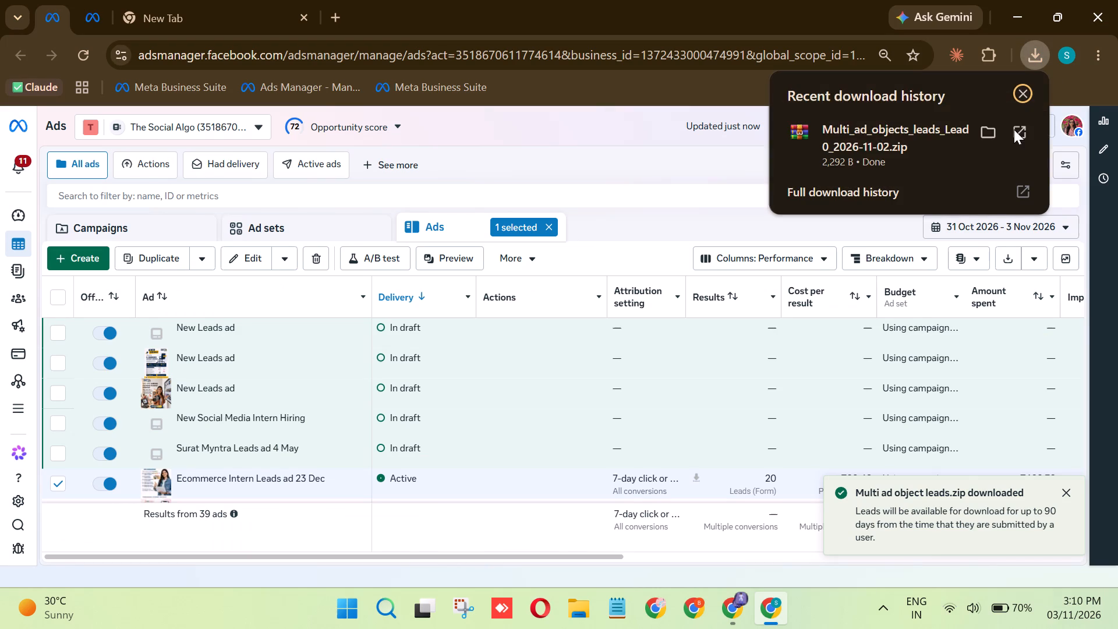
{"action": "left_click", "coordinate": [1022, 137]}
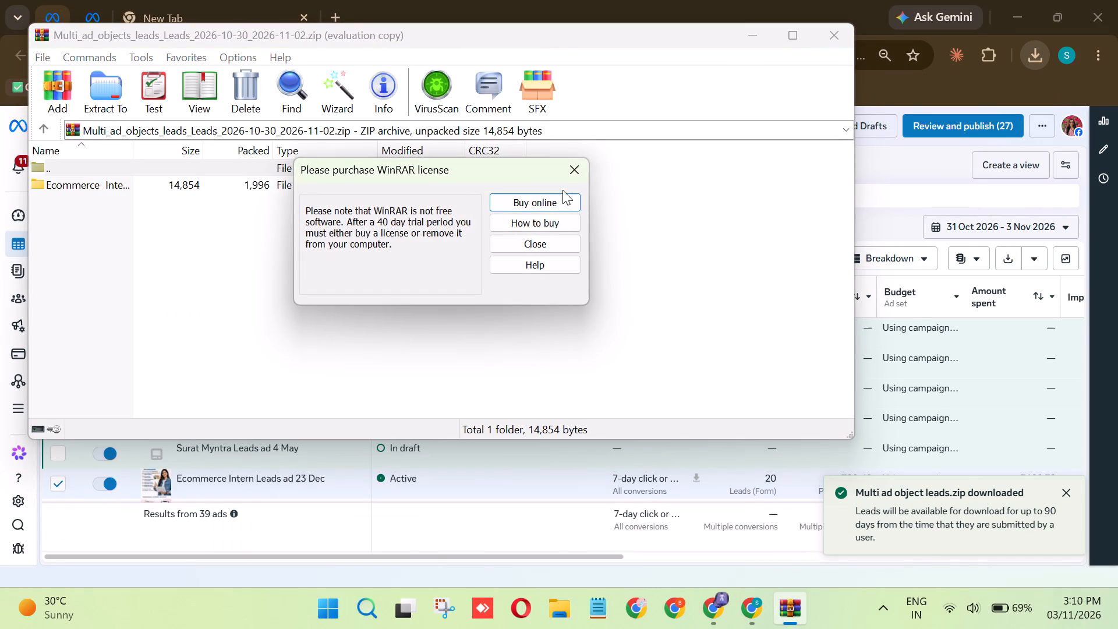
{"action": "left_click", "coordinate": [585, 180]}
{"action": "double_click", "coordinate": [240, 193]}
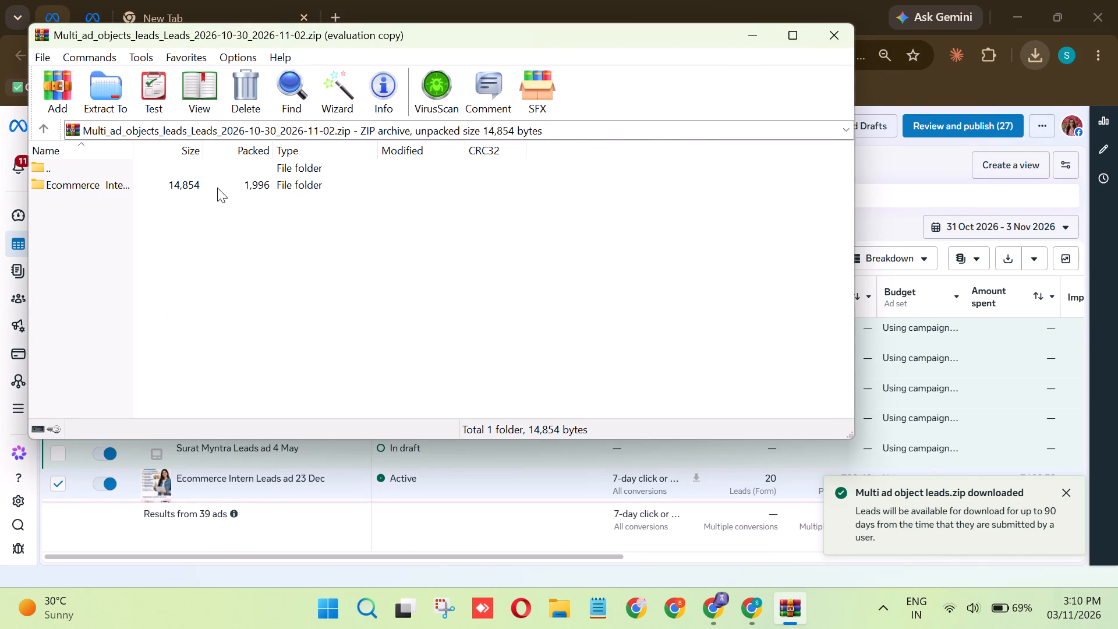
{"action": "double_click", "coordinate": [217, 188]}
{"action": "double_click", "coordinate": [217, 188]}
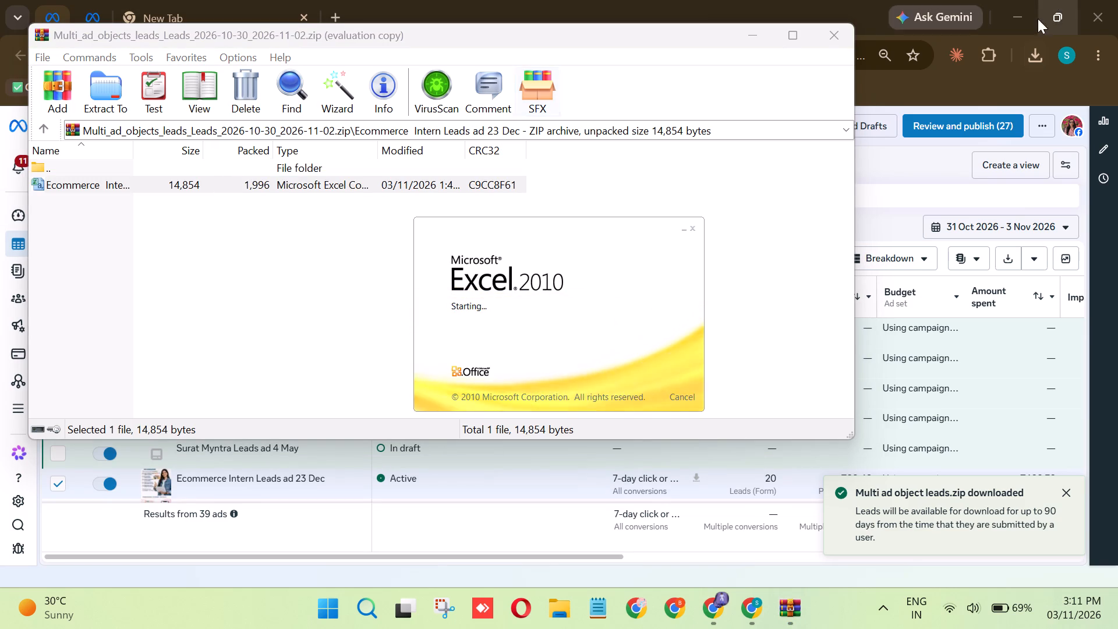
{"action": "left_click", "coordinate": [842, 40]}
{"action": "left_click", "coordinate": [1102, 4]}
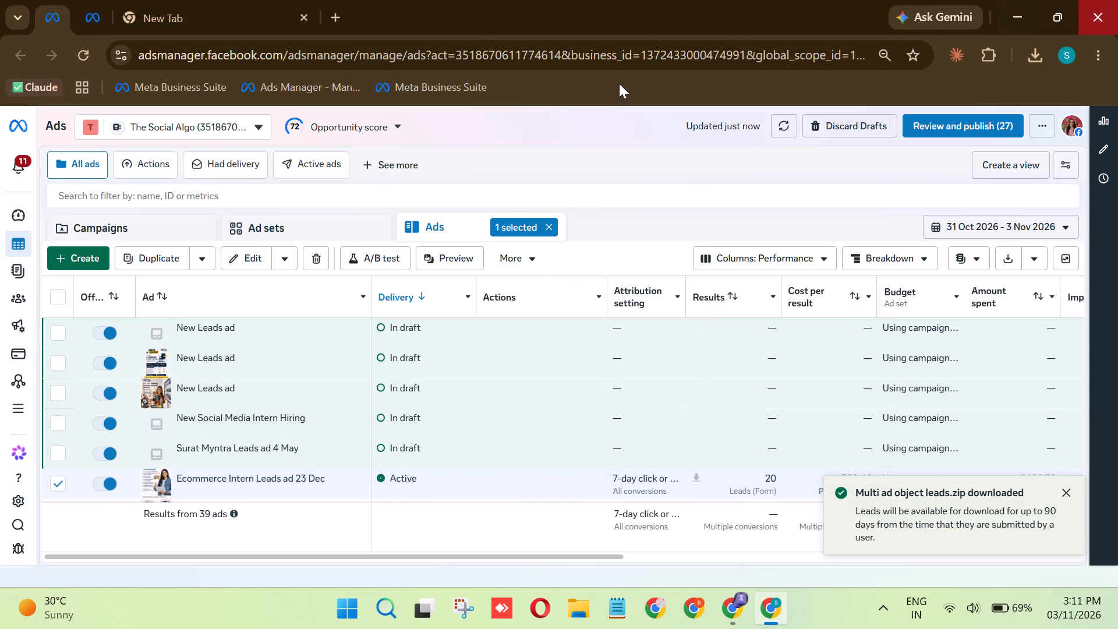
Switch to the New Interns Leads spreadsheet in Google Sheets and go to the end of the Eccomerce Intern lead list.
{"action": "left_click", "coordinate": [271, 15]}
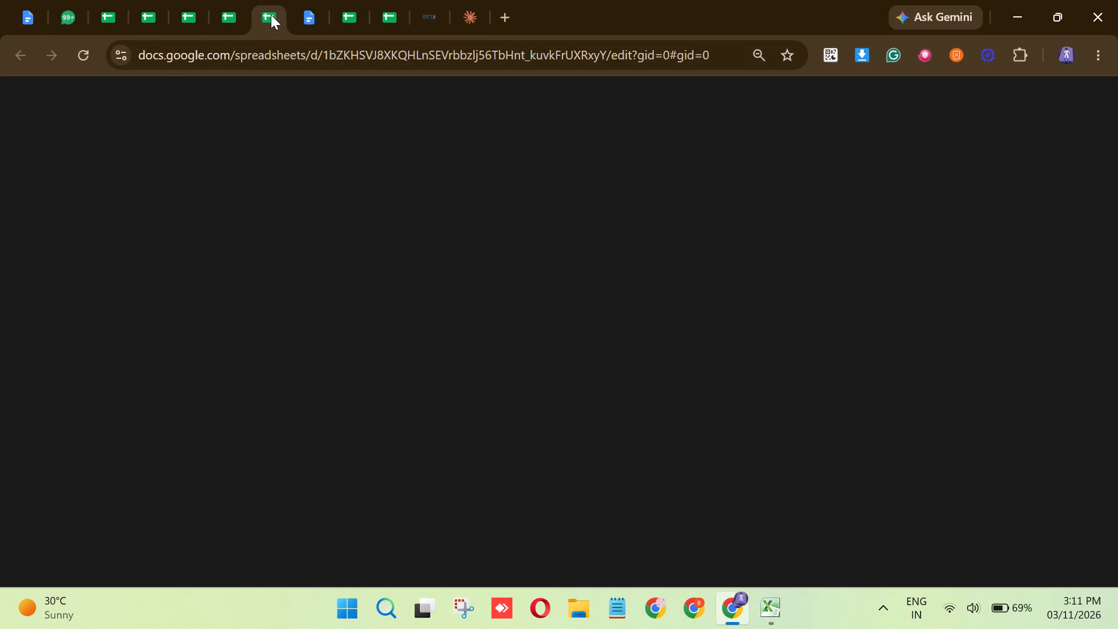
{"action": "left_click", "coordinate": [351, 6]}
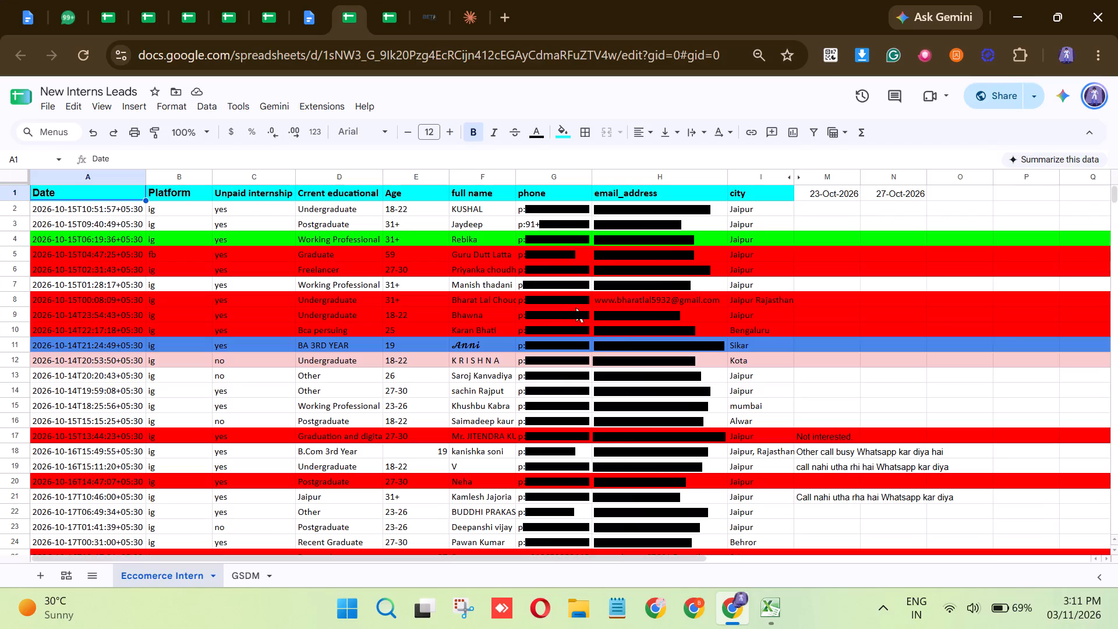
{"action": "scroll", "coordinate": [720, 383], "scroll_direction": "down", "scroll_amount": 4}
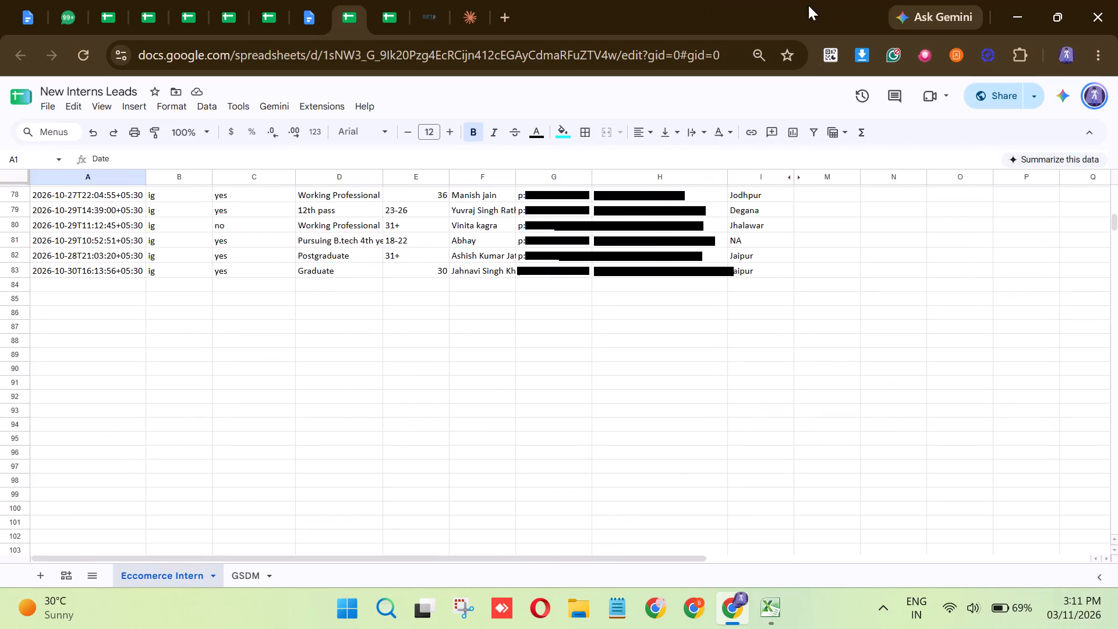
Arrange the New Interns Leads spreadsheet and the Excel leads file side by side, dismissing the Office activation dialog.
{"action": "left_click_drag", "start_coordinate": [770, 10], "coordinate": [0, 312]}
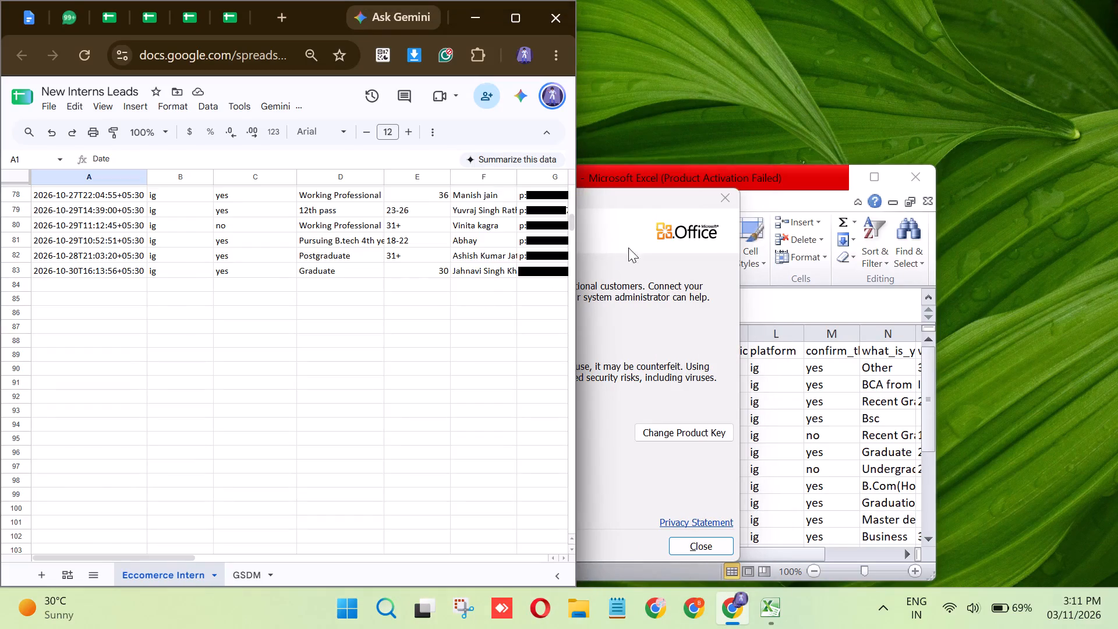
{"action": "left_click", "coordinate": [731, 203]}
{"action": "left_click_drag", "start_coordinate": [755, 180], "coordinate": [1117, 169]}
{"action": "left_click", "coordinate": [788, 404]}
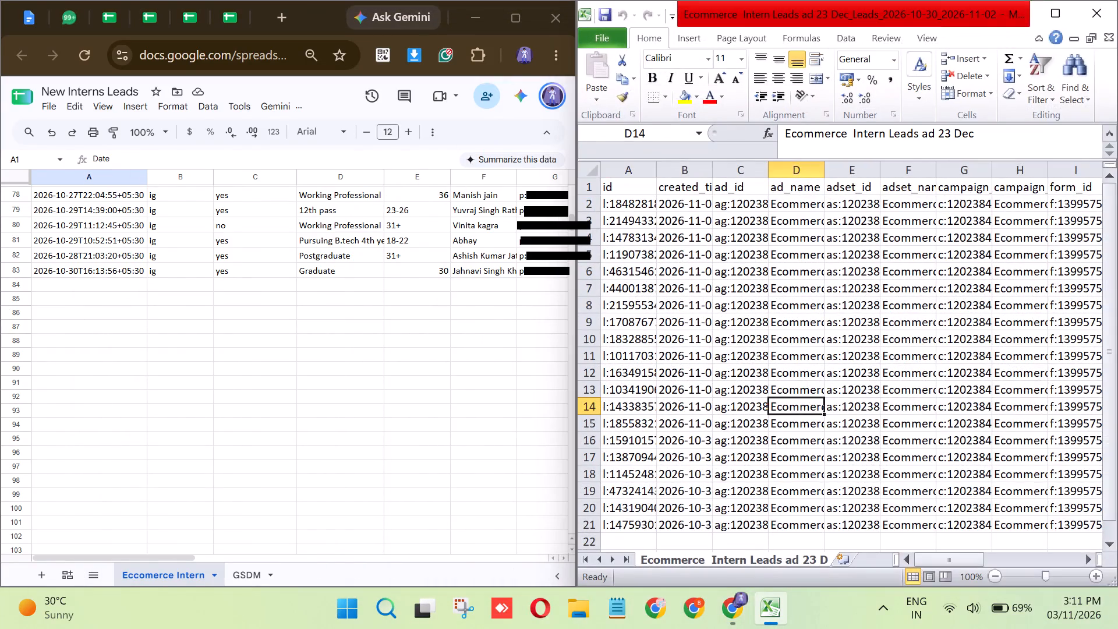
{"action": "scroll", "coordinate": [800, 391], "scroll_direction": "left", "scroll_amount": 2}
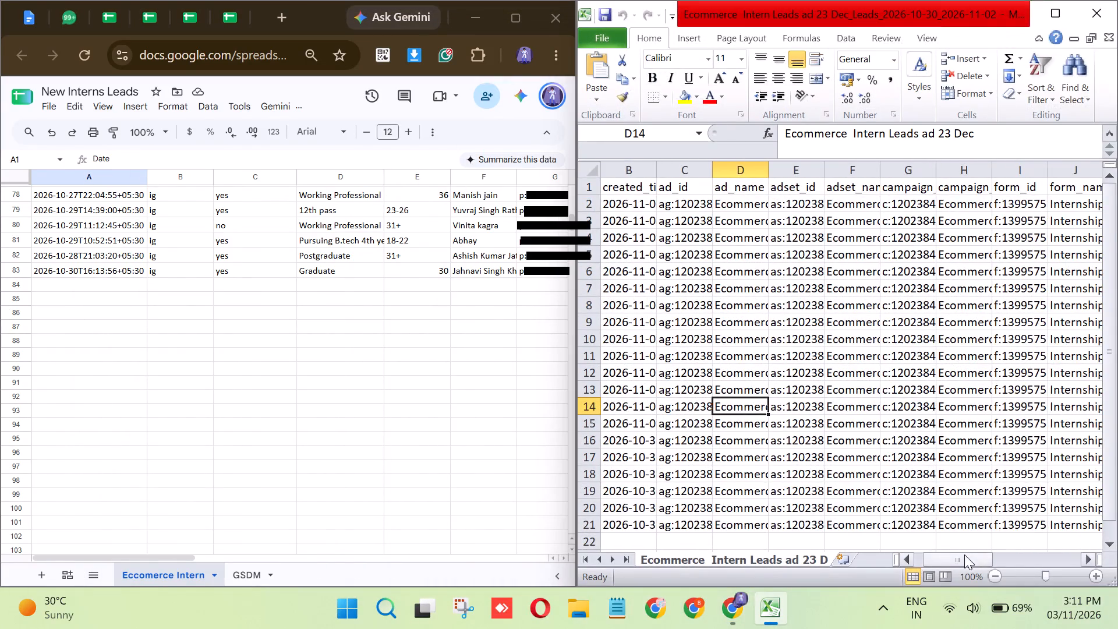
Compare the columns of the Excel leads file with those of the Eccomerce Intern sheet.
{"action": "scroll", "coordinate": [964, 555], "scroll_direction": "left", "scroll_amount": 3}
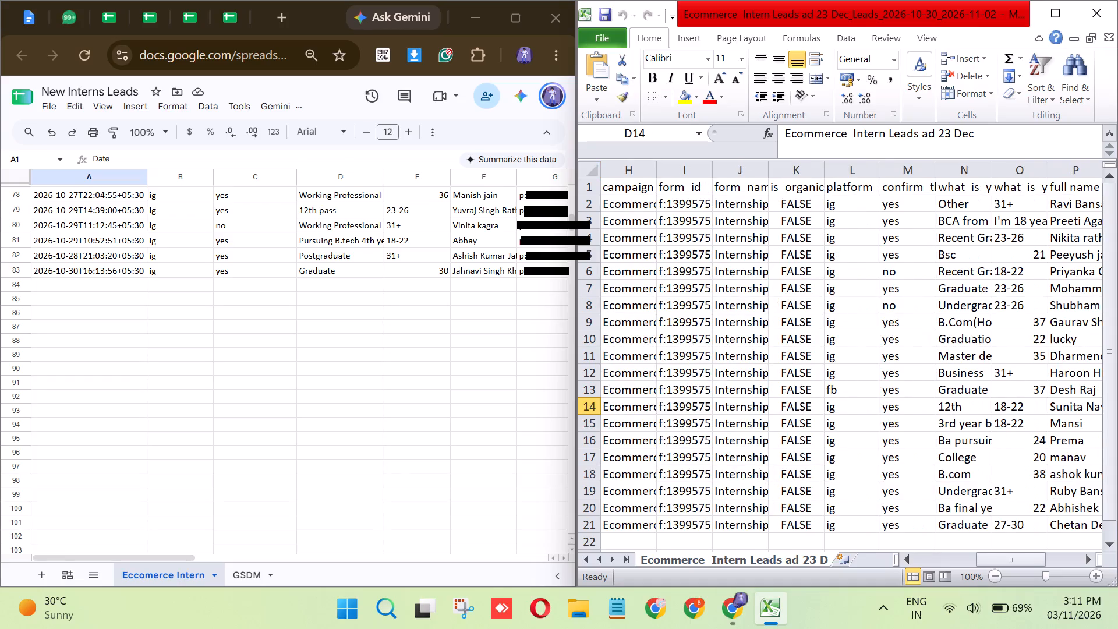
{"action": "scroll", "coordinate": [957, 520], "scroll_direction": "left", "scroll_amount": 1}
{"action": "left_click_drag", "start_coordinate": [995, 555], "coordinate": [1015, 554]}
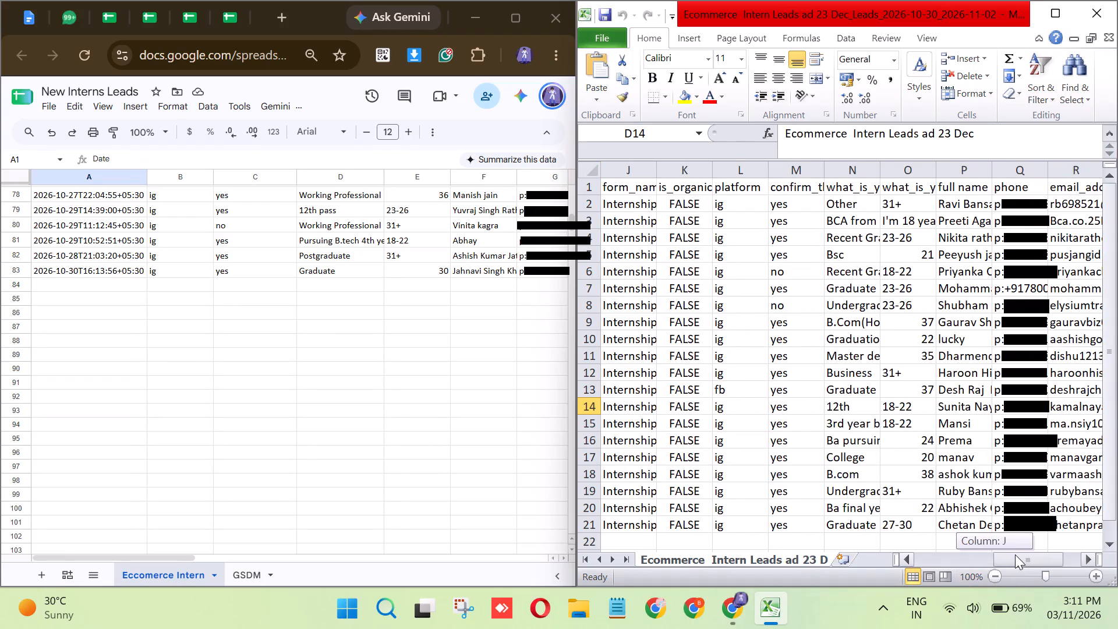
{"action": "left_click_drag", "start_coordinate": [1015, 554], "coordinate": [1028, 549]}
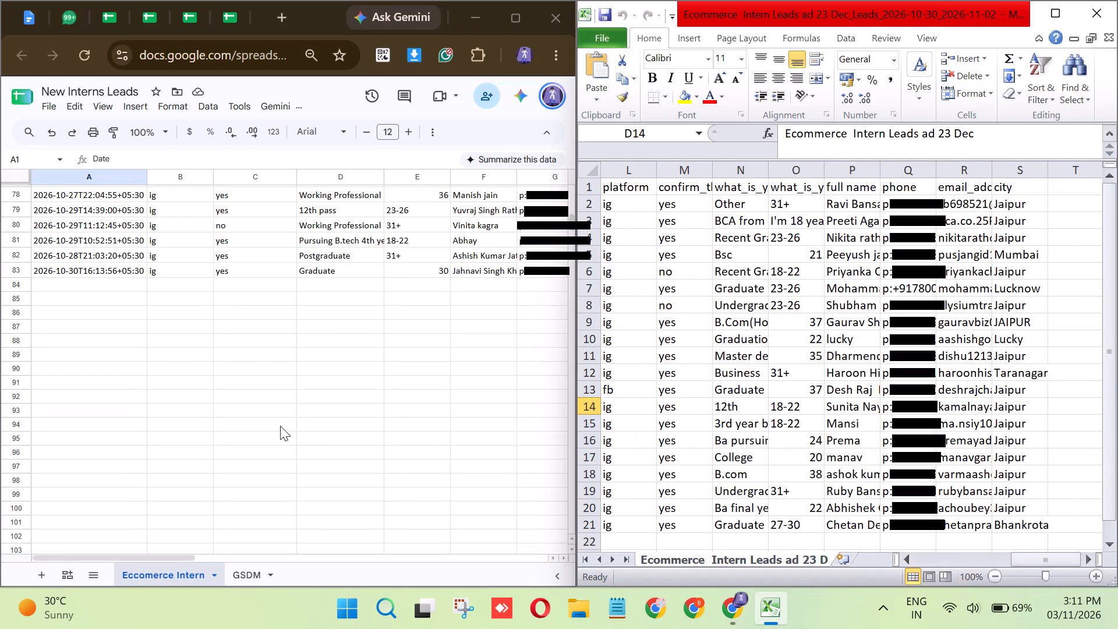
{"action": "left_click", "coordinate": [381, 334]}
{"action": "scroll", "coordinate": [388, 318], "scroll_direction": "up", "scroll_amount": 1}
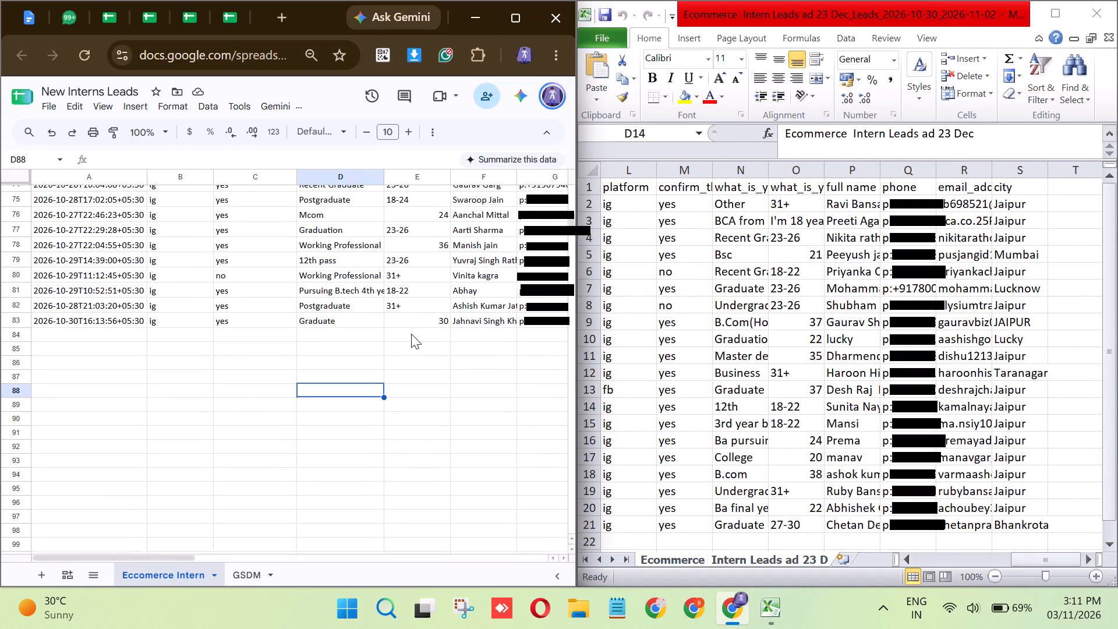
{"action": "scroll", "coordinate": [411, 334], "scroll_direction": "up", "scroll_amount": 1}
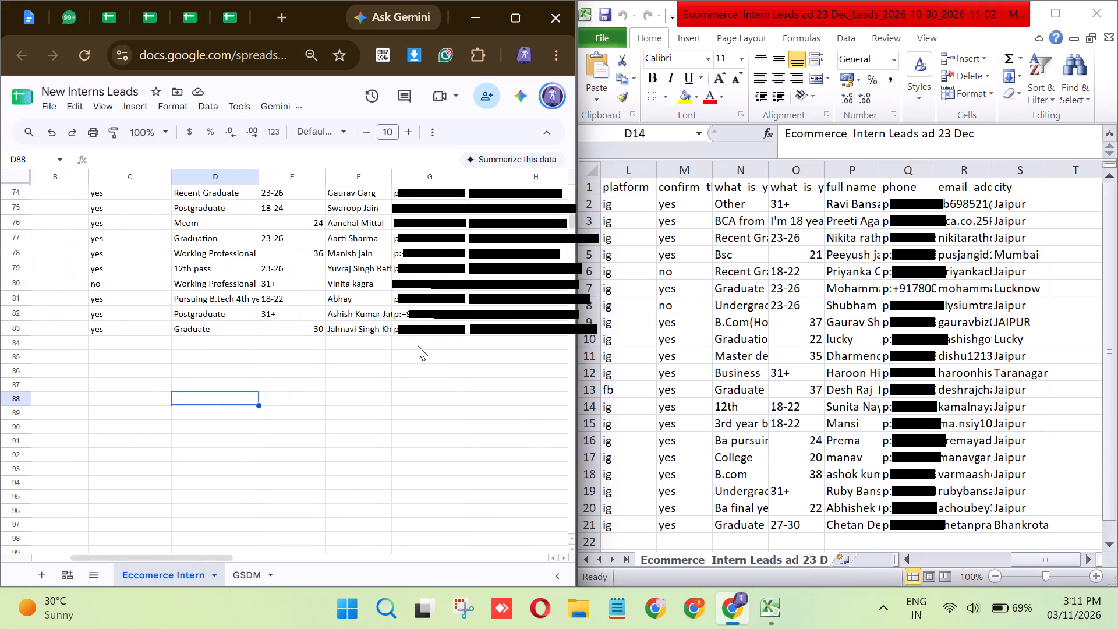
{"action": "scroll", "coordinate": [418, 345], "scroll_direction": "up", "scroll_amount": 1}
{"action": "scroll", "coordinate": [418, 349], "scroll_direction": "left", "scroll_amount": 1}
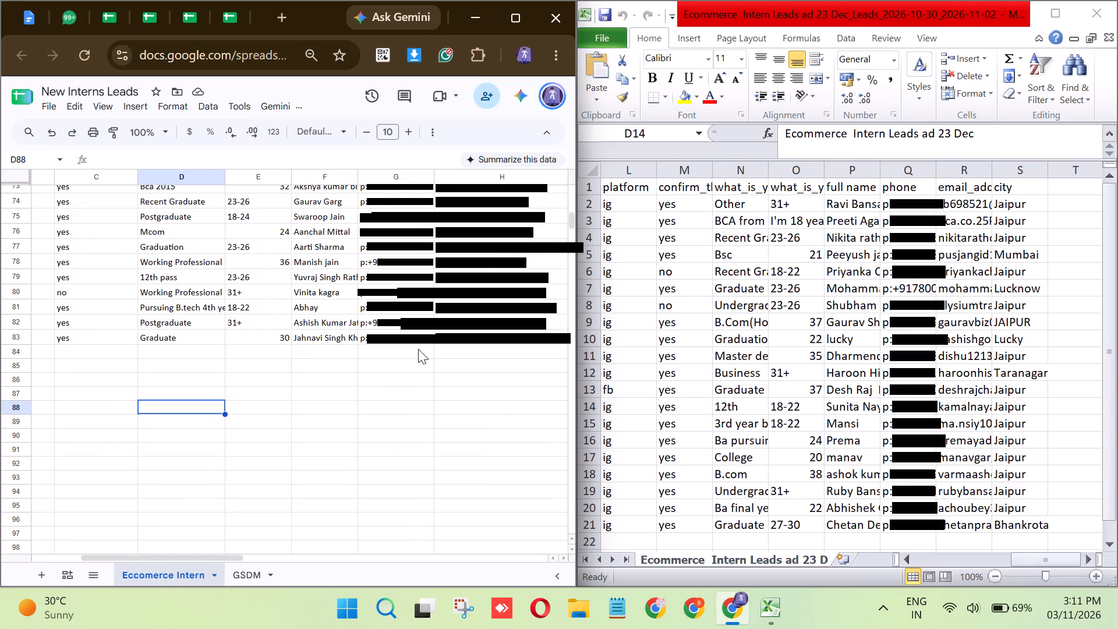
{"action": "scroll", "coordinate": [418, 349], "scroll_direction": "left", "scroll_amount": 1}
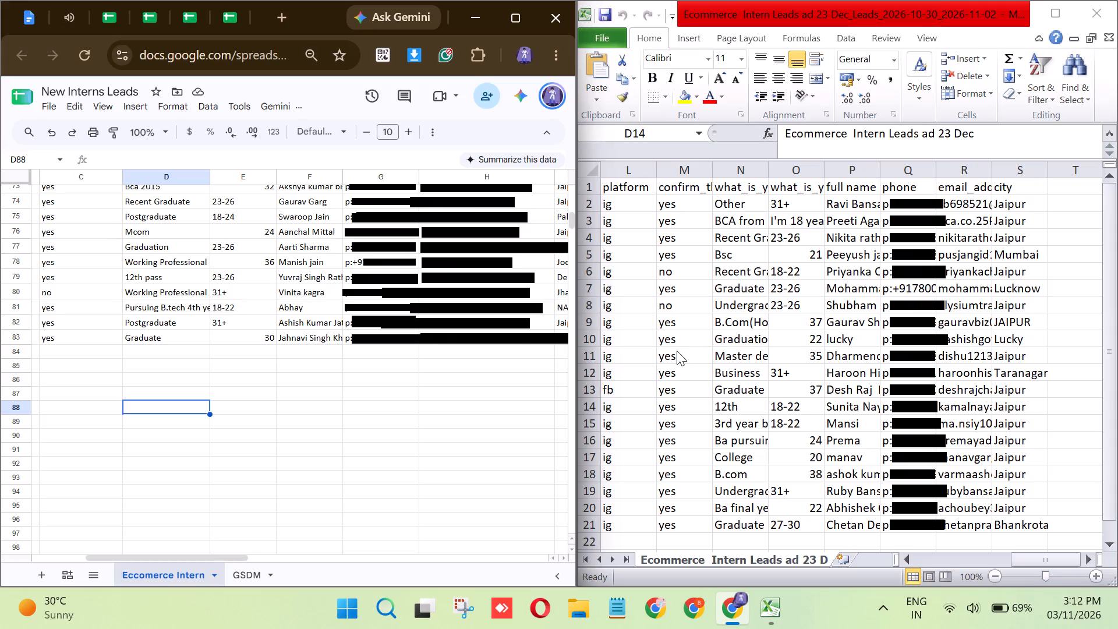
{"action": "scroll", "coordinate": [700, 404], "scroll_direction": "right", "scroll_amount": 2}
{"action": "left_click_drag", "start_coordinate": [1037, 559], "coordinate": [970, 567]}
{"action": "left_click_drag", "start_coordinate": [1024, 556], "coordinate": [965, 564]}
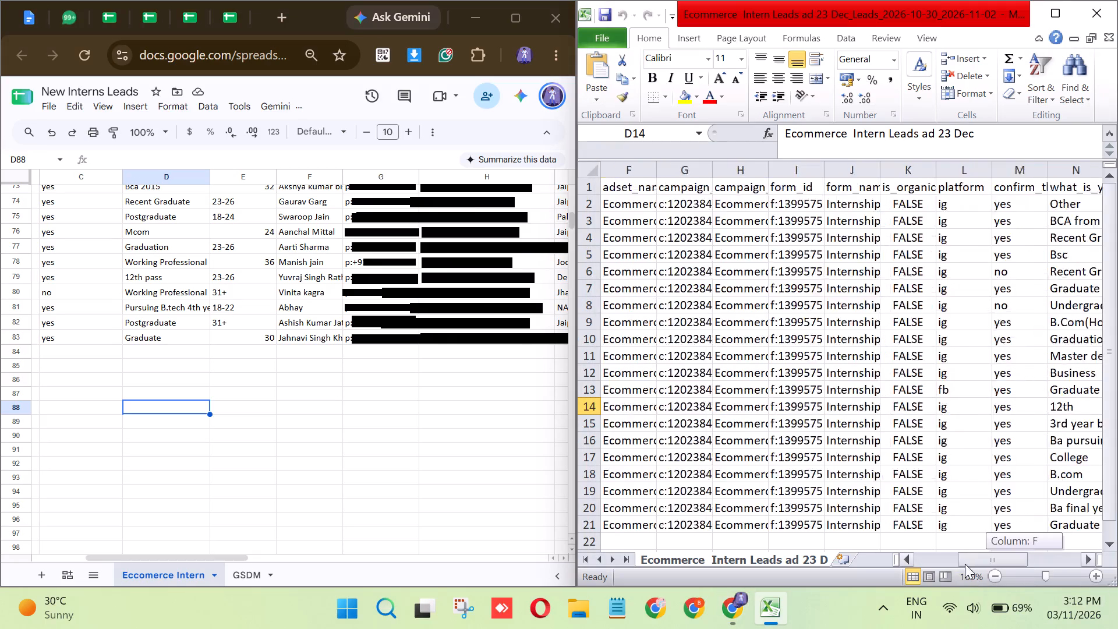
{"action": "left_click_drag", "start_coordinate": [965, 564], "coordinate": [901, 563]}
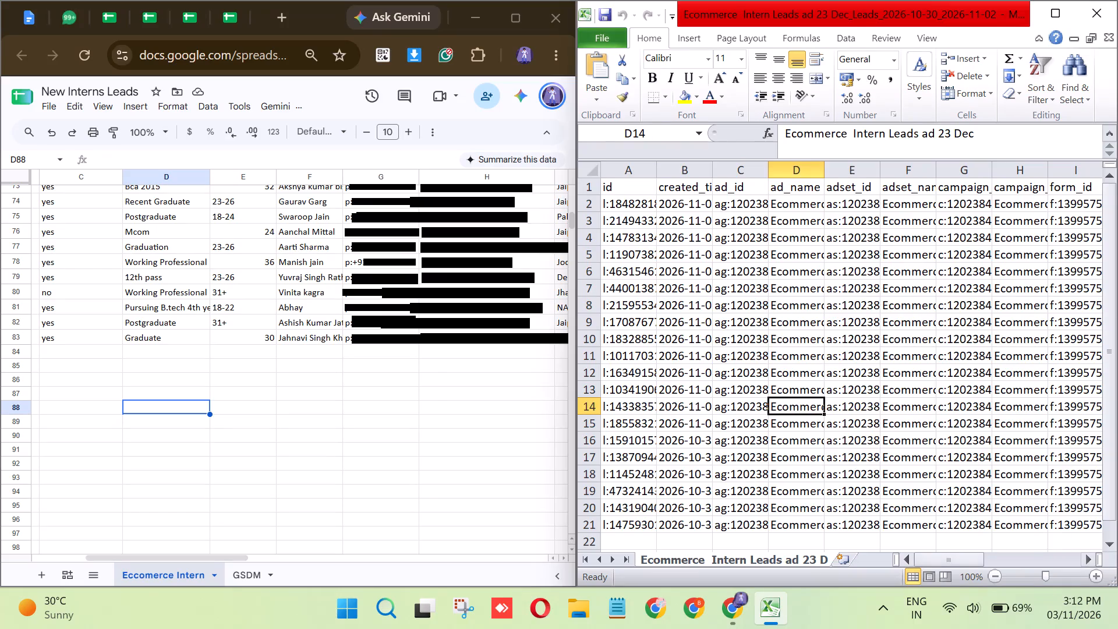
Check the full created_time values of individual leads in the Excel file, including the oldest rows.
{"action": "left_click", "coordinate": [696, 422]}
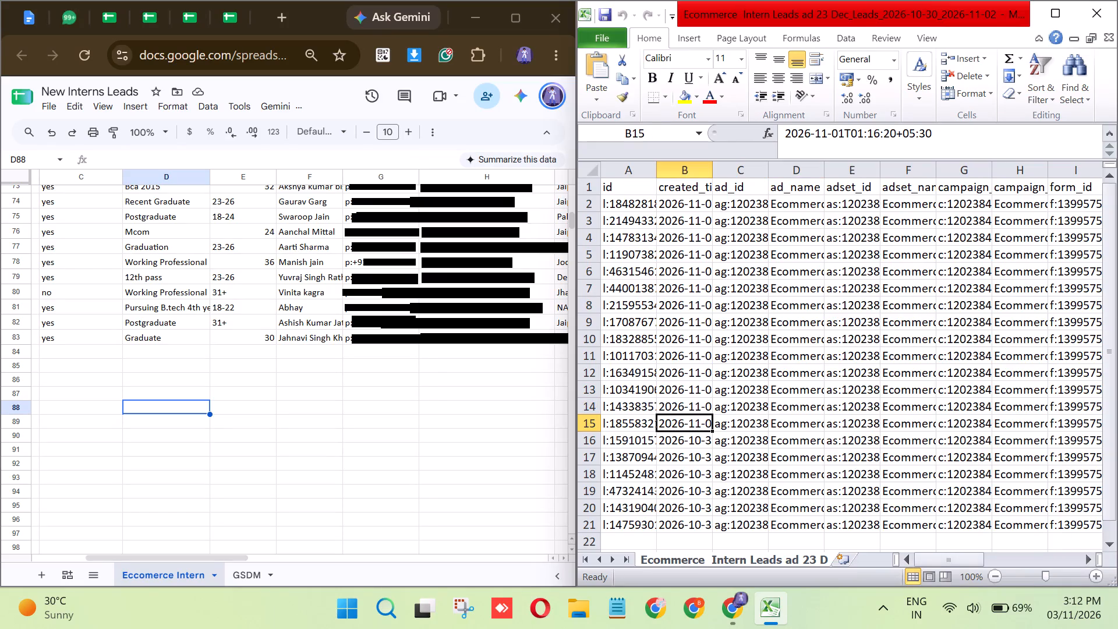
{"action": "left_click", "coordinate": [700, 404]}
{"action": "left_click", "coordinate": [699, 385]}
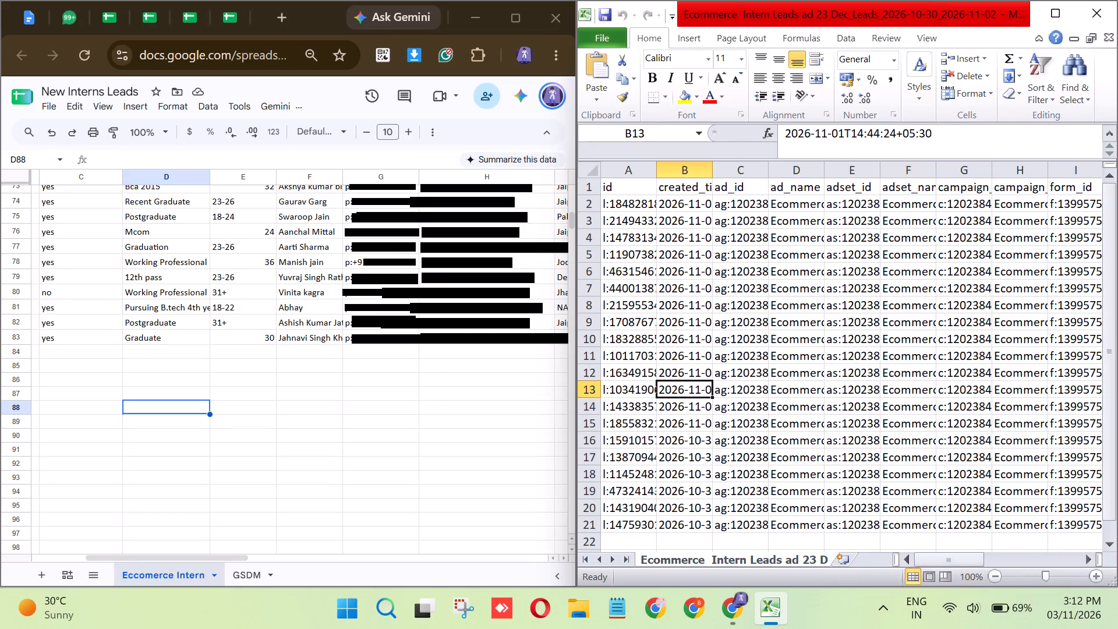
{"action": "left_click", "coordinate": [696, 358]}
{"action": "left_click", "coordinate": [702, 320]}
{"action": "left_click", "coordinate": [713, 278]}
{"action": "left_click", "coordinate": [711, 225]}
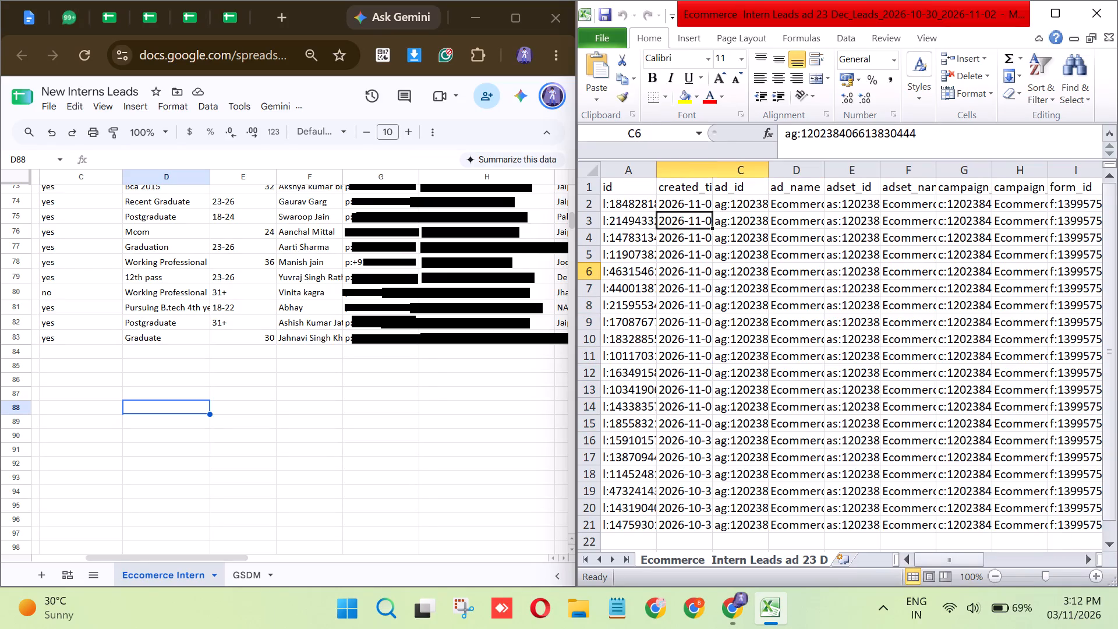
{"action": "left_click", "coordinate": [691, 450]}
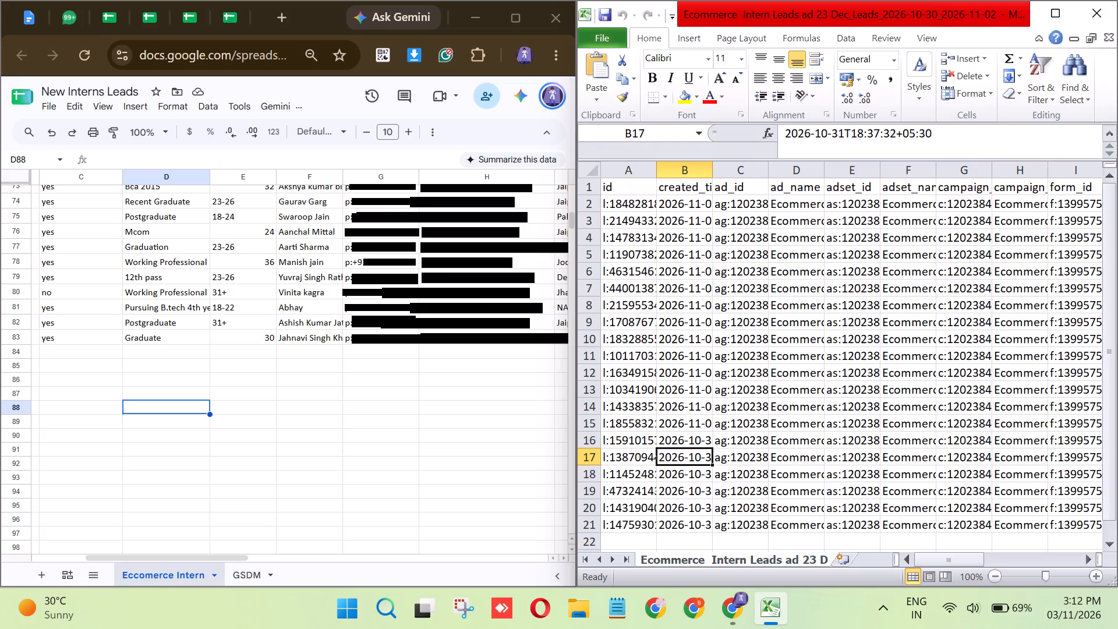
{"action": "left_click", "coordinate": [694, 442]}
{"action": "left_click", "coordinate": [696, 476]}
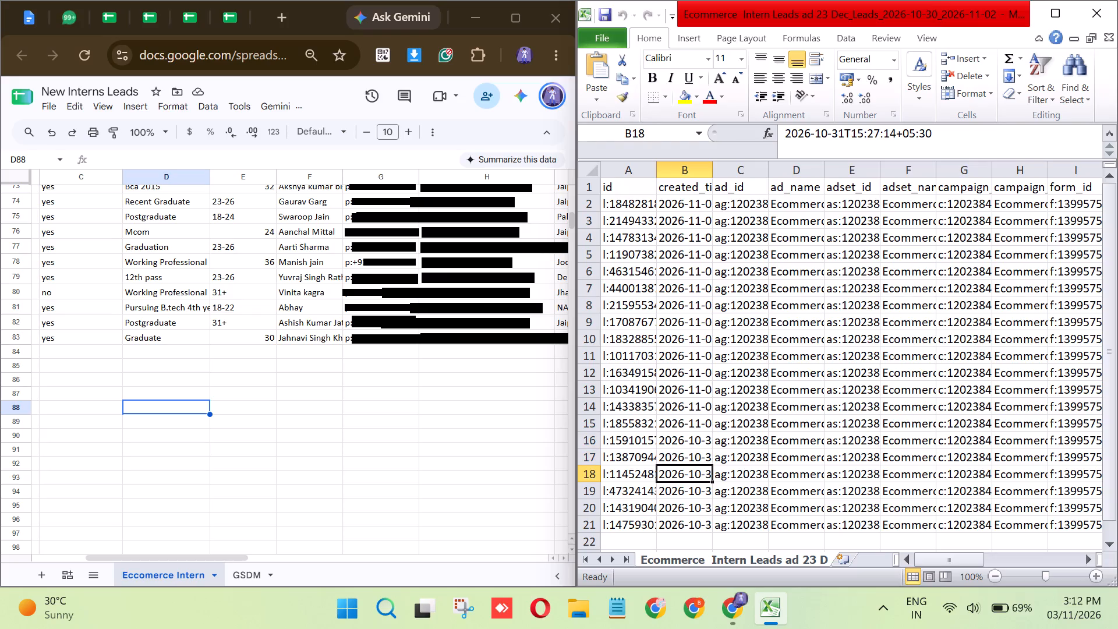
{"action": "left_click", "coordinate": [697, 493]}
{"action": "left_click", "coordinate": [700, 517]}
{"action": "left_click", "coordinate": [695, 512]}
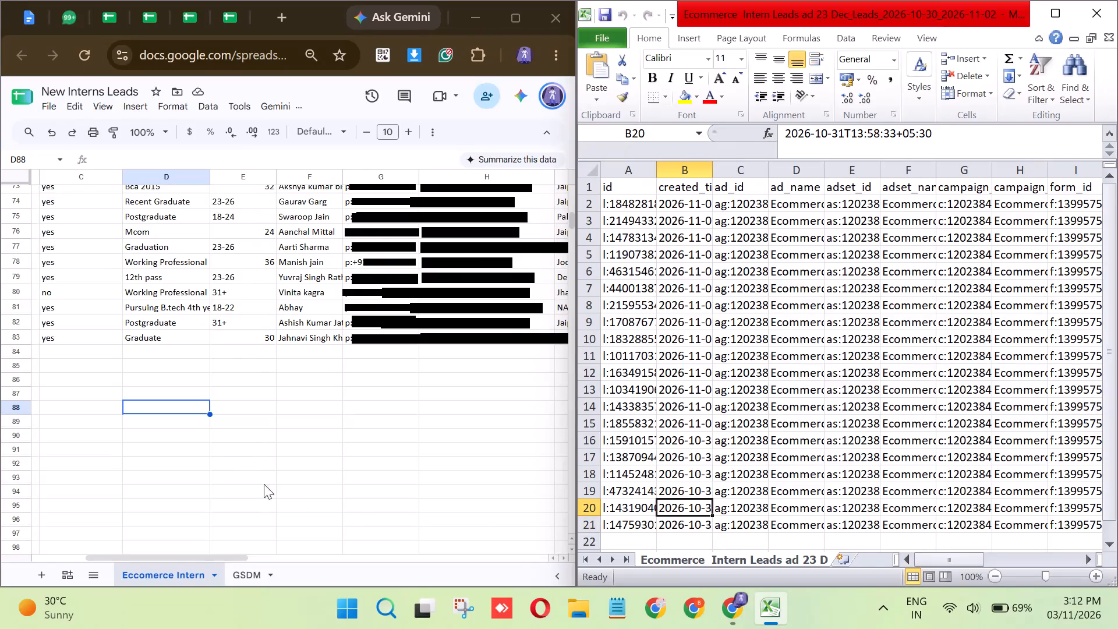
Copy the created_time values in B2:B21 of the Excel file into the Eccomerce Intern sheet's date column, starting at A84.
{"action": "left_click_drag", "start_coordinate": [210, 555], "coordinate": [102, 552]}
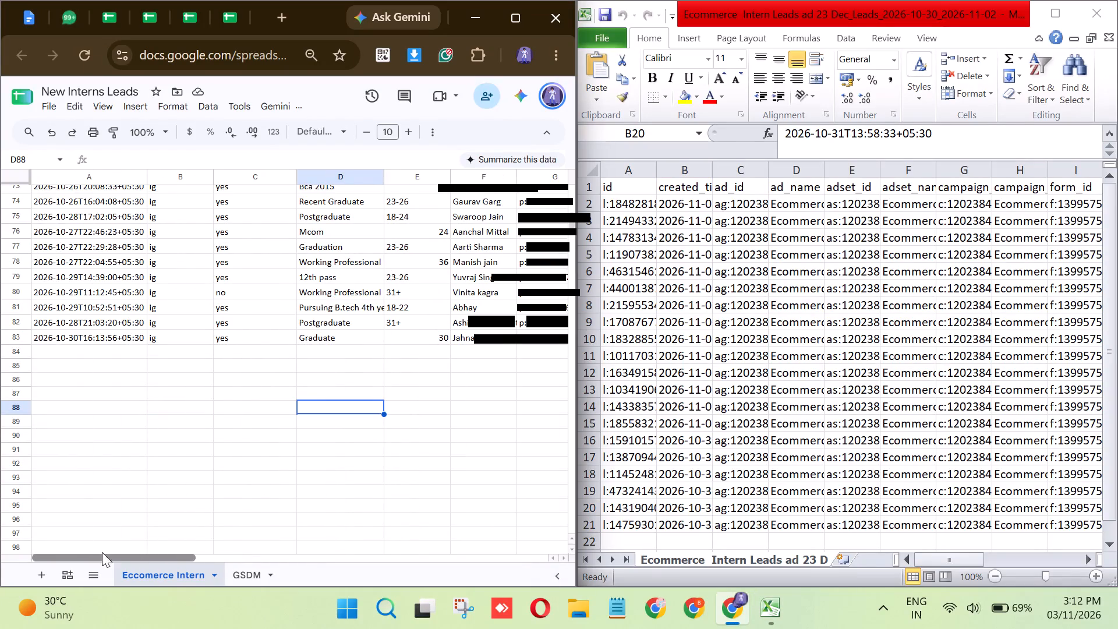
{"action": "left_click_drag", "start_coordinate": [102, 552], "coordinate": [92, 552]}
{"action": "left_click_drag", "start_coordinate": [92, 552], "coordinate": [148, 550]}
{"action": "left_click_drag", "start_coordinate": [148, 550], "coordinate": [94, 547]}
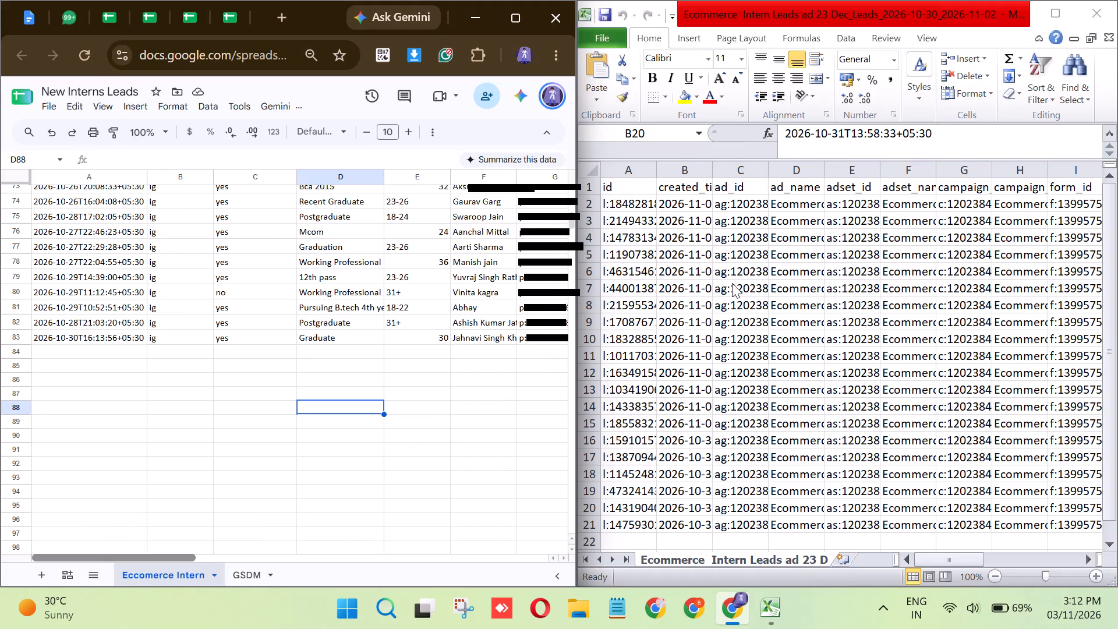
{"action": "left_click", "coordinate": [684, 202]}
{"action": "left_click_drag", "start_coordinate": [684, 202], "coordinate": [684, 218]}
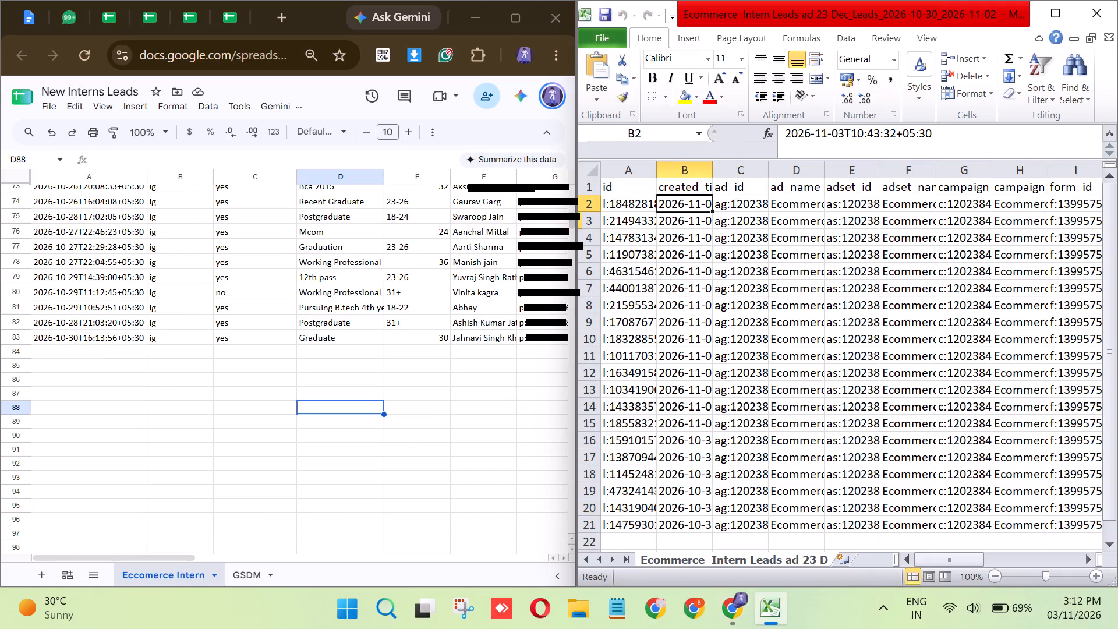
{"action": "left_click_drag", "start_coordinate": [684, 218], "coordinate": [672, 523]}
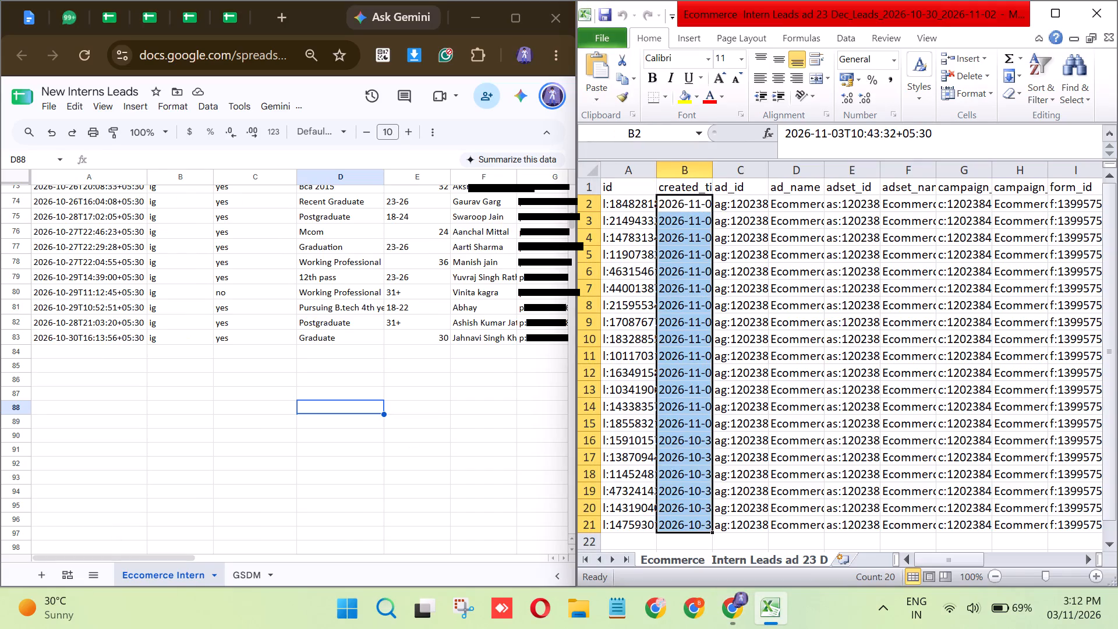
{"action": "key", "text": "ctrl+c"}
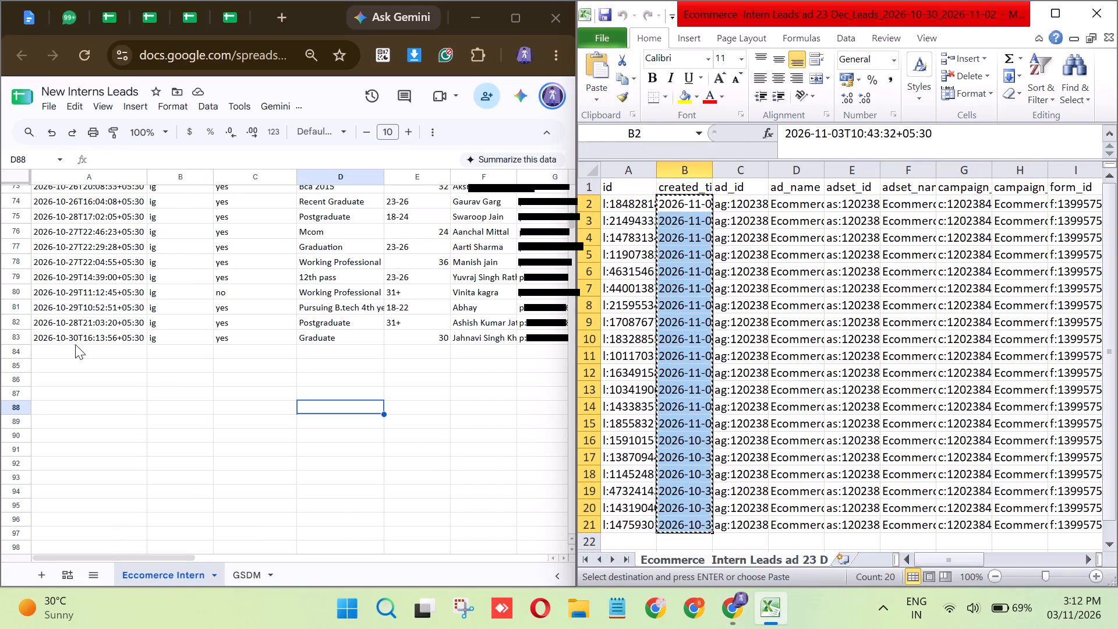
{"action": "left_click", "coordinate": [73, 348]}
{"action": "key", "text": "ctrl+v"}
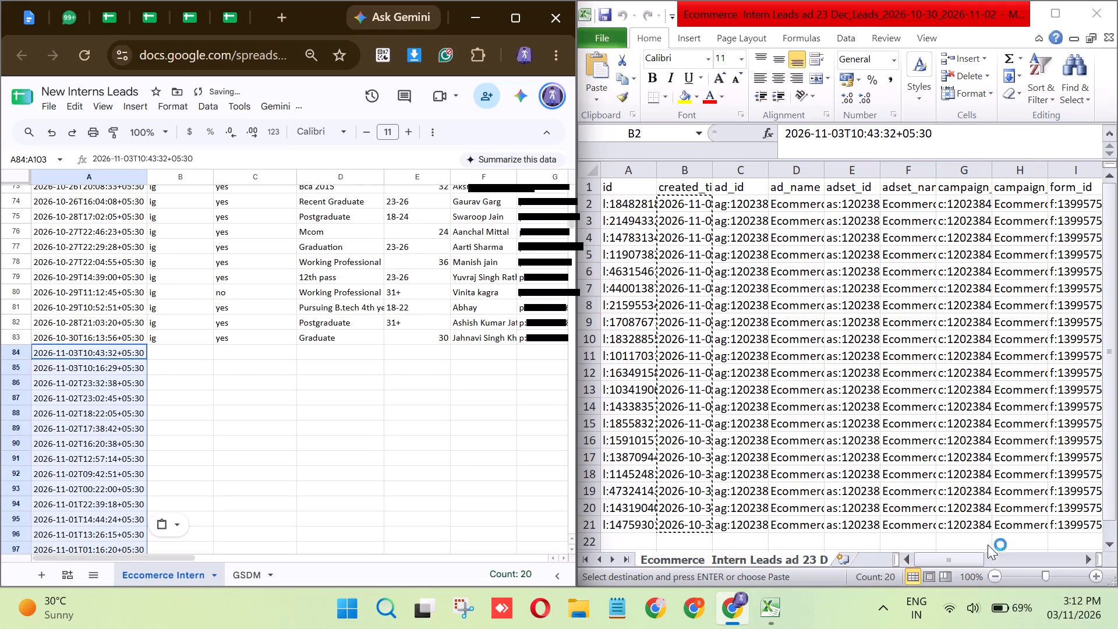
Copy the platform through city data in L2:S21 of the Excel file into the Eccomerce Intern sheet, starting at B84.
{"action": "left_click", "coordinate": [962, 562]}
{"action": "left_click_drag", "start_coordinate": [962, 559], "coordinate": [1003, 559]}
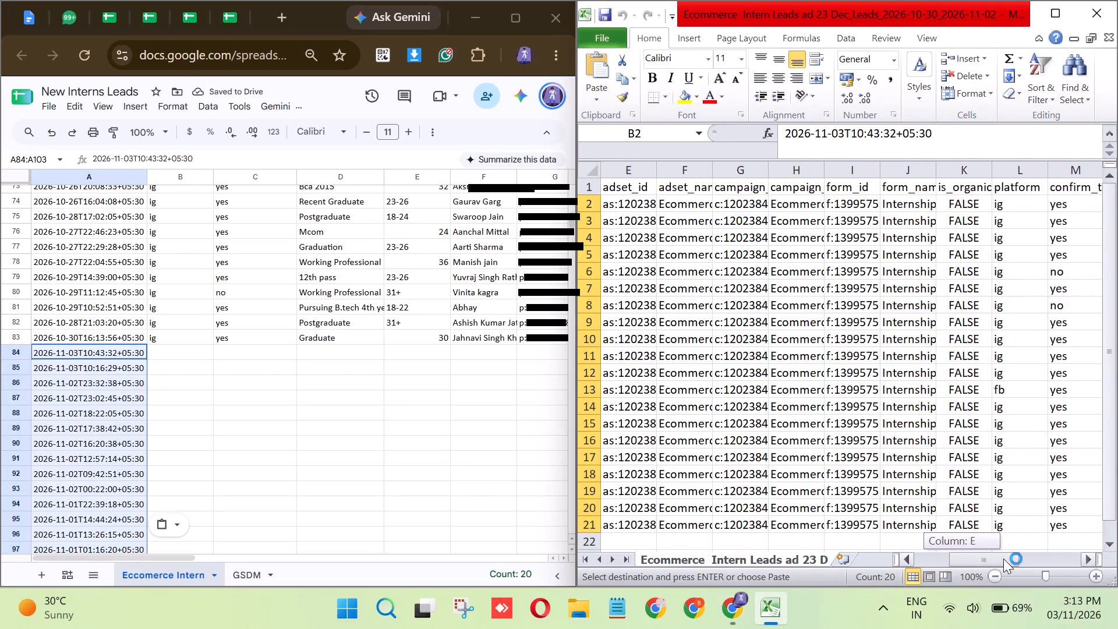
{"action": "left_click_drag", "start_coordinate": [1003, 559], "coordinate": [1029, 557]}
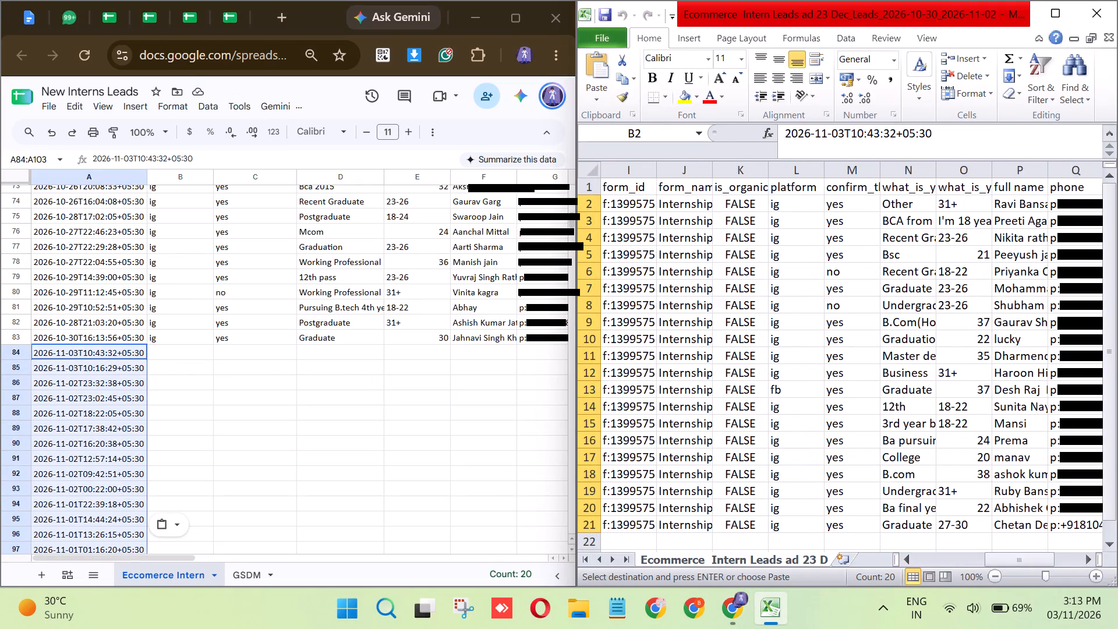
{"action": "left_click_drag", "start_coordinate": [797, 205], "coordinate": [1078, 529]}
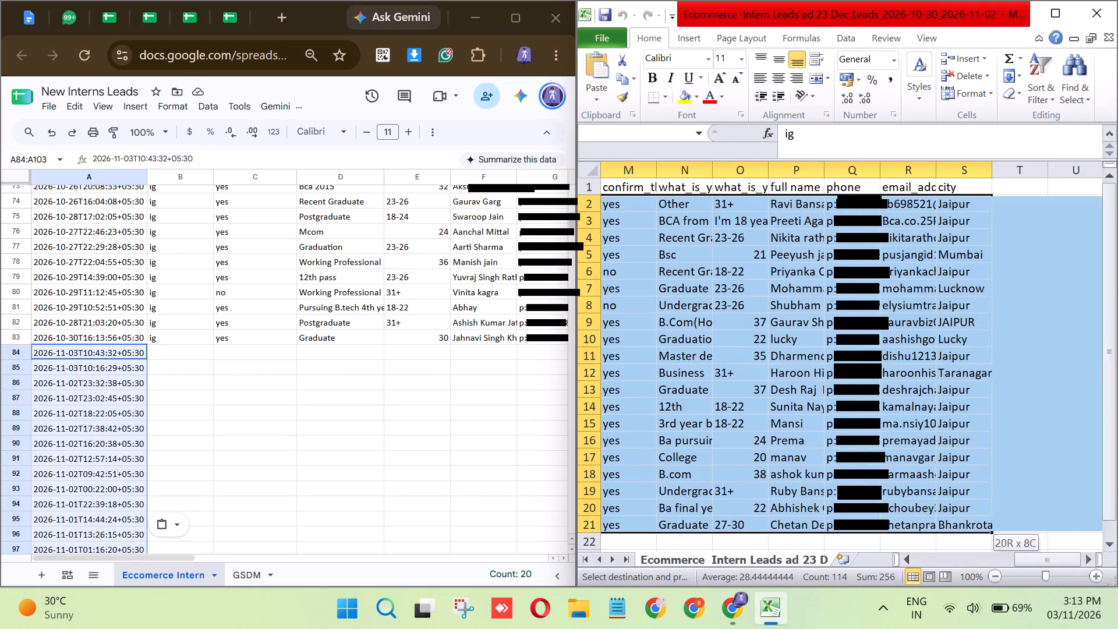
{"action": "left_click_drag", "start_coordinate": [1078, 529], "coordinate": [964, 529]}
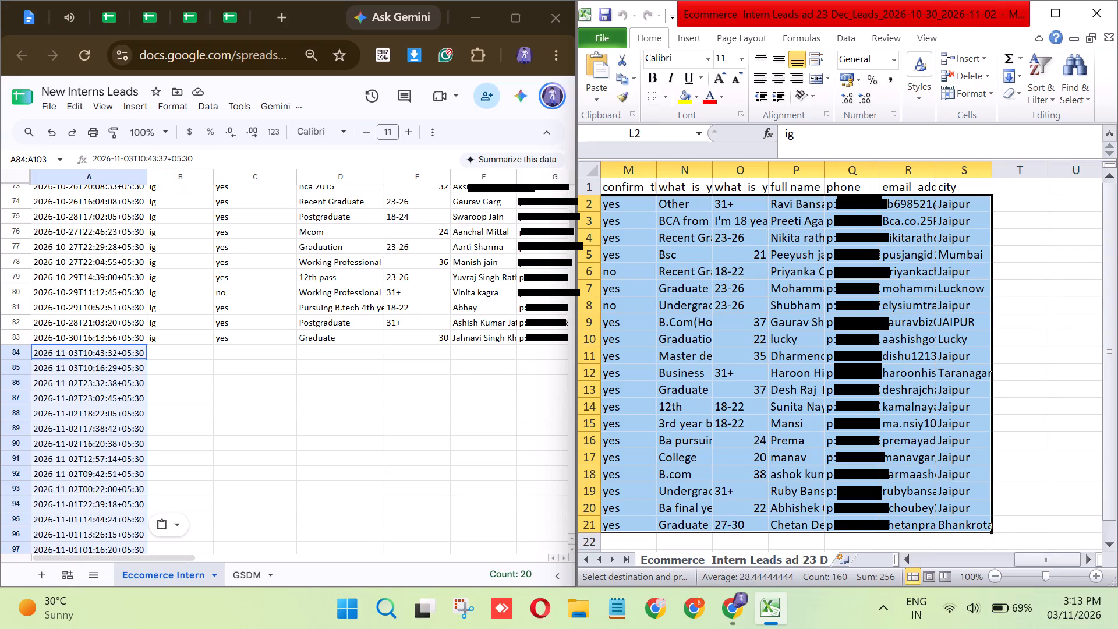
{"action": "key", "text": "ctrl+c"}
{"action": "left_click", "coordinate": [184, 353]}
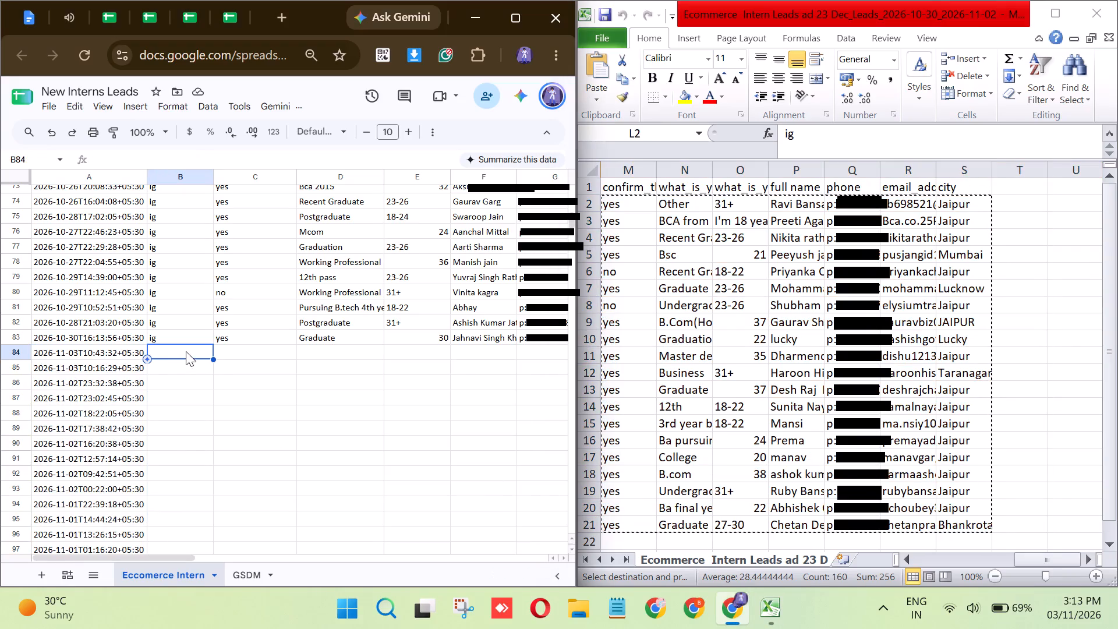
{"action": "key", "text": "ctrl+v"}
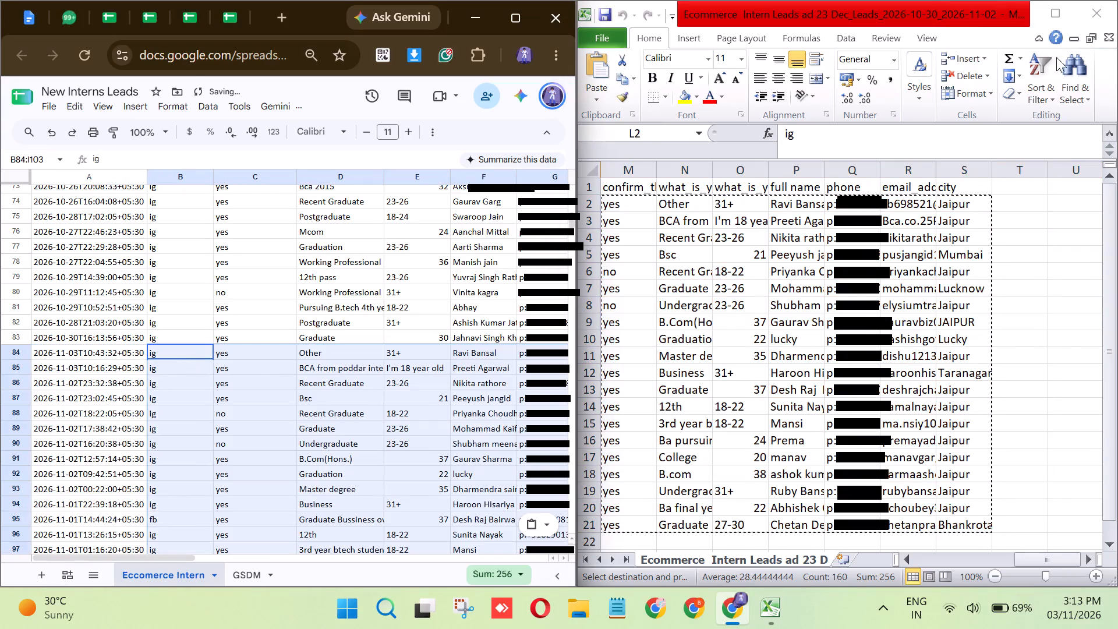
Close the Excel leads file without keeping the clipboard data, and maximize the New Interns Leads window to review the added rows.
{"action": "left_click", "coordinate": [1101, 15]}
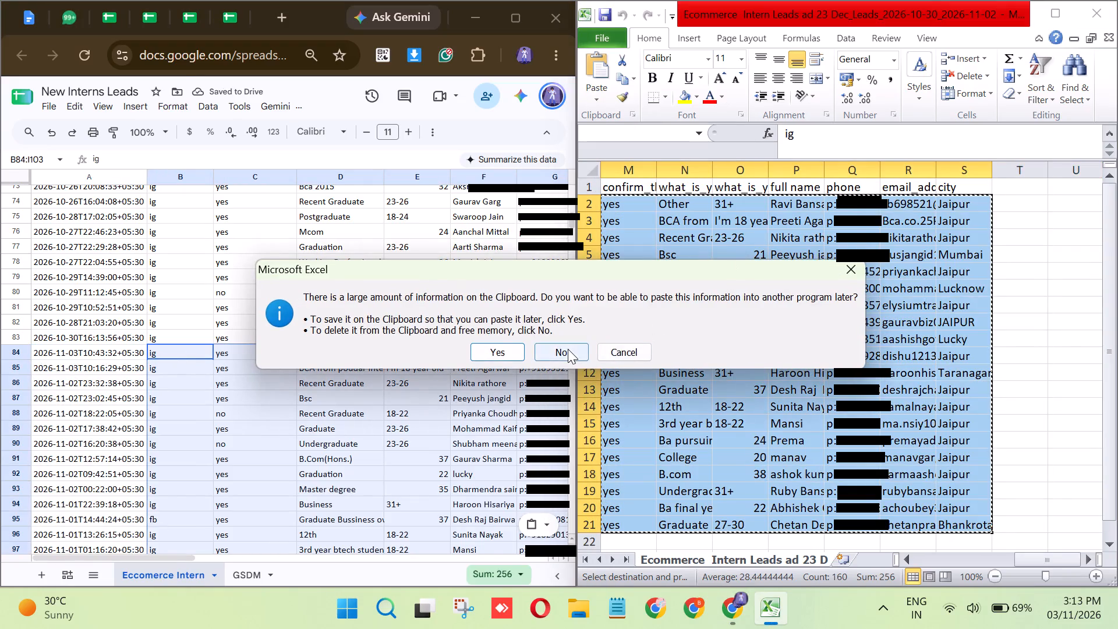
{"action": "left_click", "coordinate": [559, 354]}
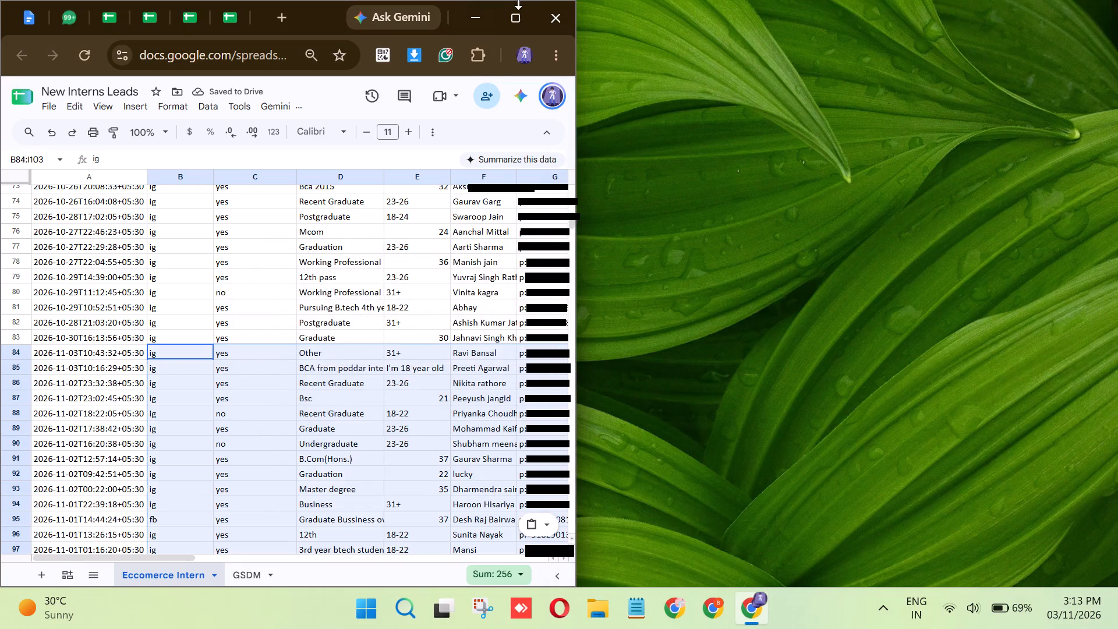
{"action": "left_click", "coordinate": [525, 20]}
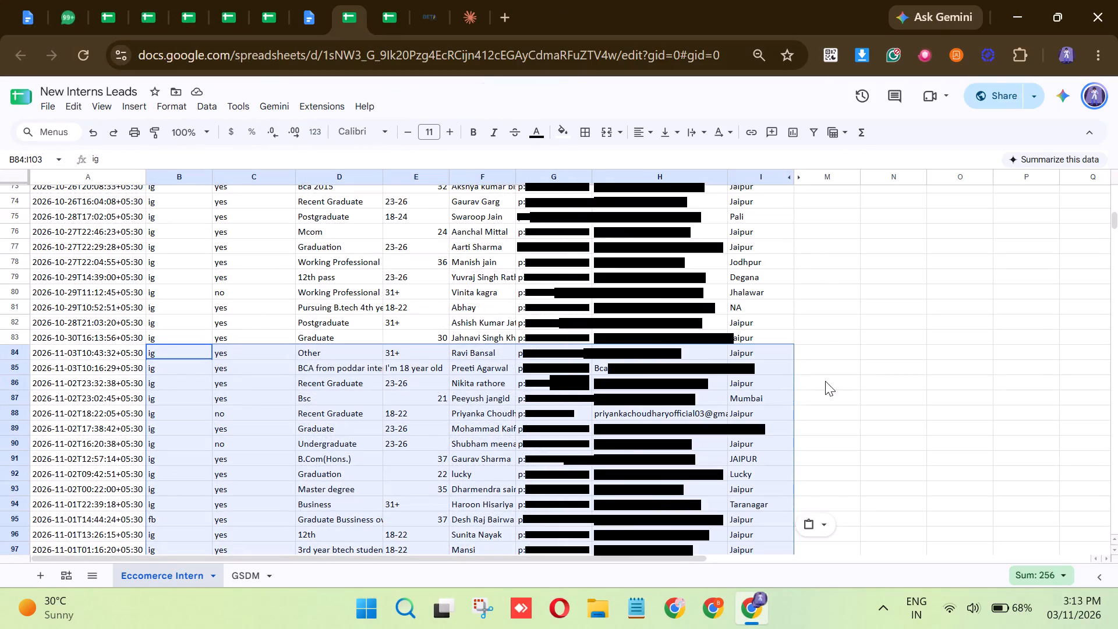
{"action": "left_click", "coordinate": [825, 381]}
{"action": "scroll", "coordinate": [772, 397], "scroll_direction": "down", "scroll_amount": 1}
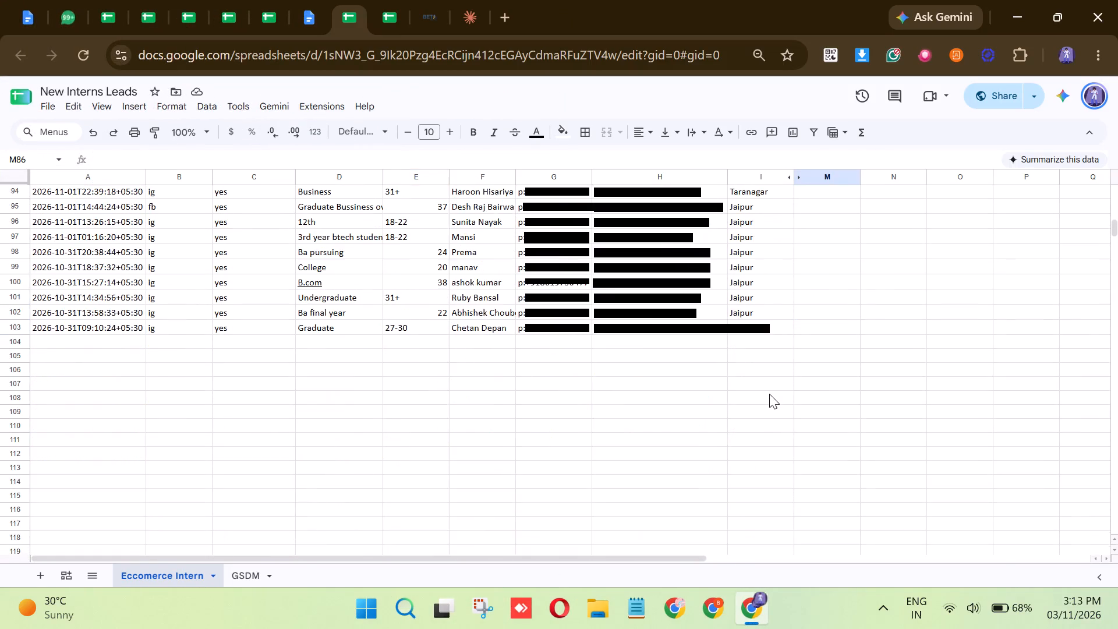
{"action": "scroll", "coordinate": [769, 394], "scroll_direction": "up", "scroll_amount": 6}
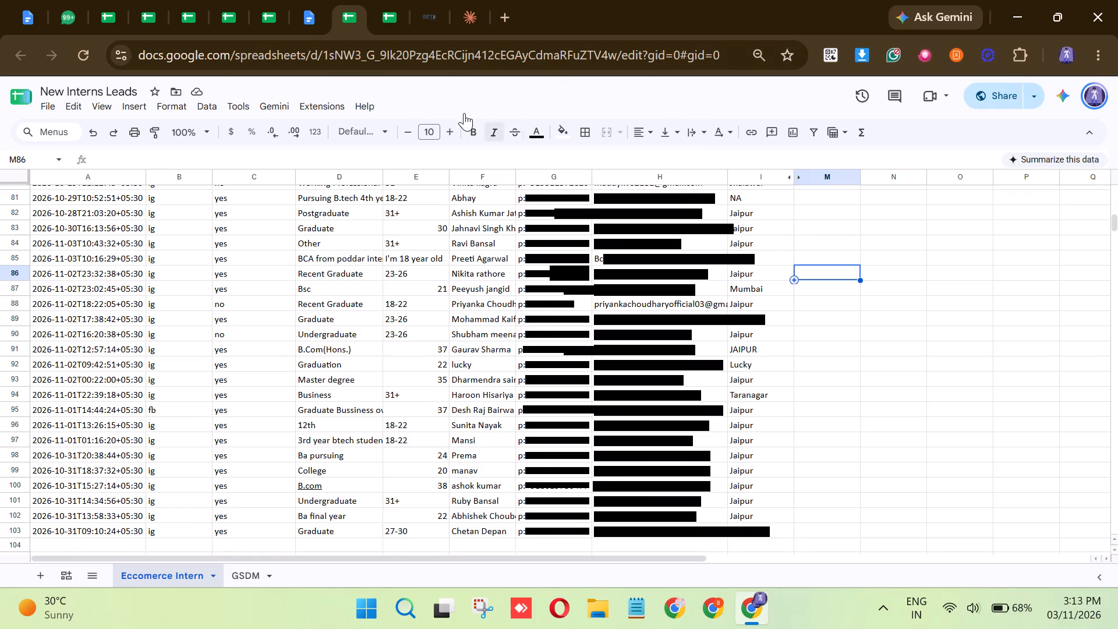
In the Social Media Works document, change the status of the Meta leads task in today's list to Done.
{"action": "left_click", "coordinate": [29, 7]}
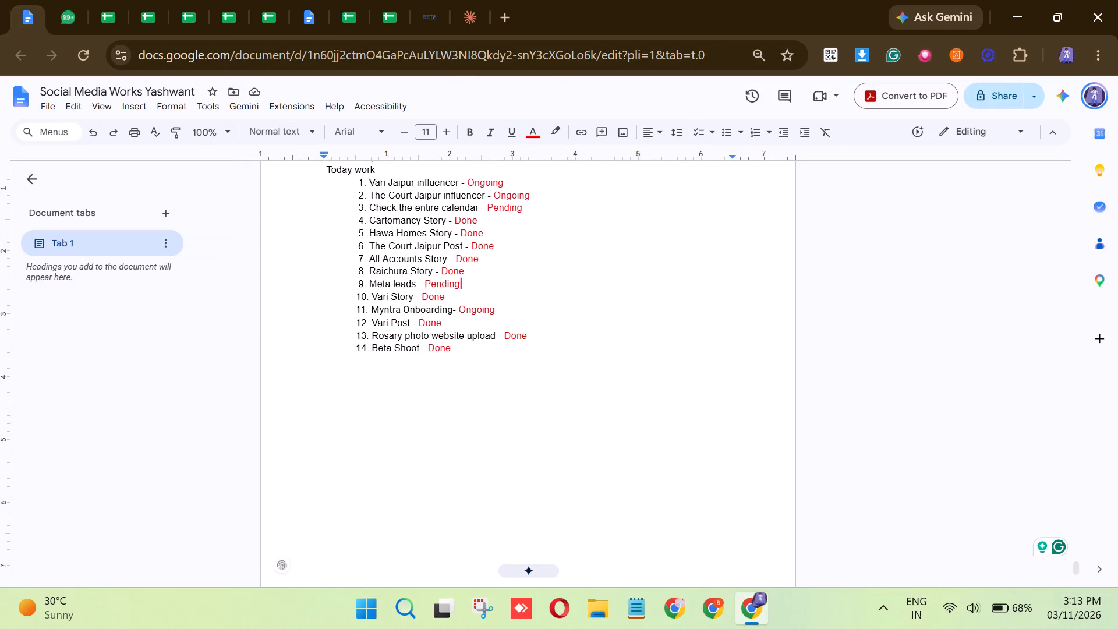
{"action": "key", "text": "BackSpace"}
{"action": "key", "text": "BackSpace"}
{"action": "key", "text": "BackSpace"}
{"action": "key", "text": "BackSpace"}
{"action": "key", "text": "BackSpace"}
{"action": "key", "text": "BackSpace"}
{"action": "key", "text": "BackSpace"}
{"action": "type", "text": "Done"}
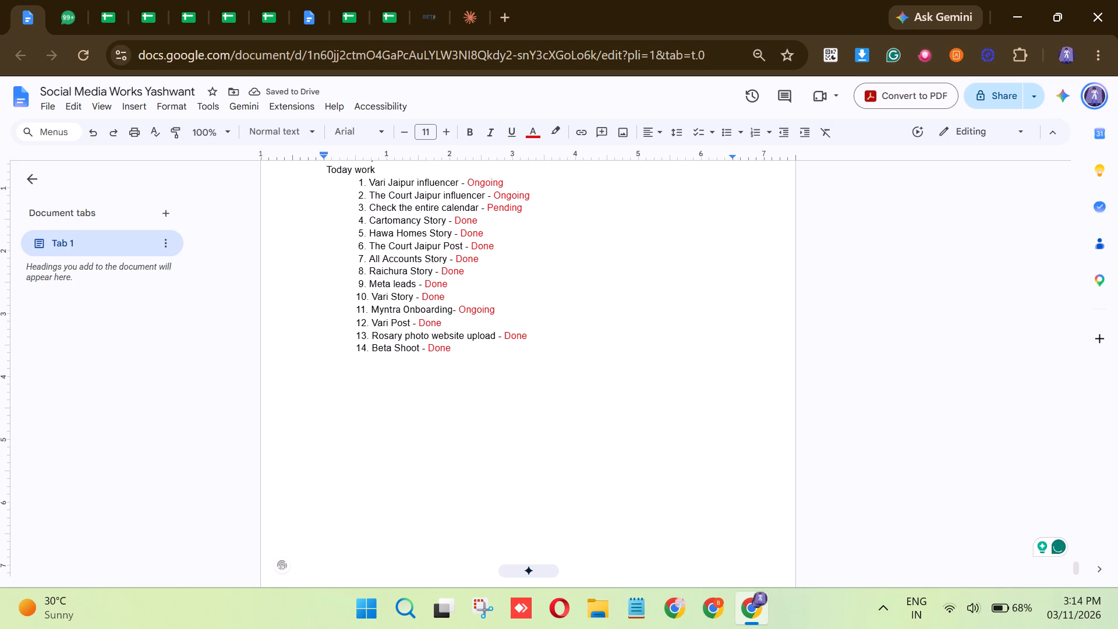
Copy the Beta Reel entry from the previous day's list to a new line below Beta Shoot, and set its status to Pending.
{"action": "key", "text": "Down"}
{"action": "key", "text": "Down"}
{"action": "key", "text": "Down"}
{"action": "key", "text": "Down"}
{"action": "key", "text": "Down"}
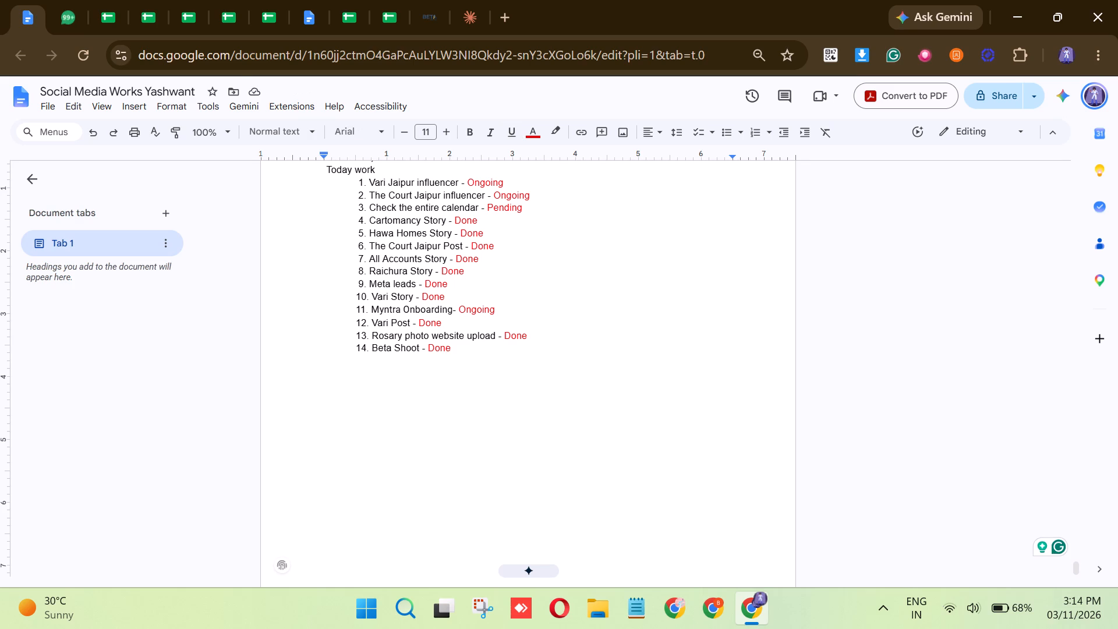
{"action": "scroll", "coordinate": [577, 292], "scroll_direction": "up", "scroll_amount": 2}
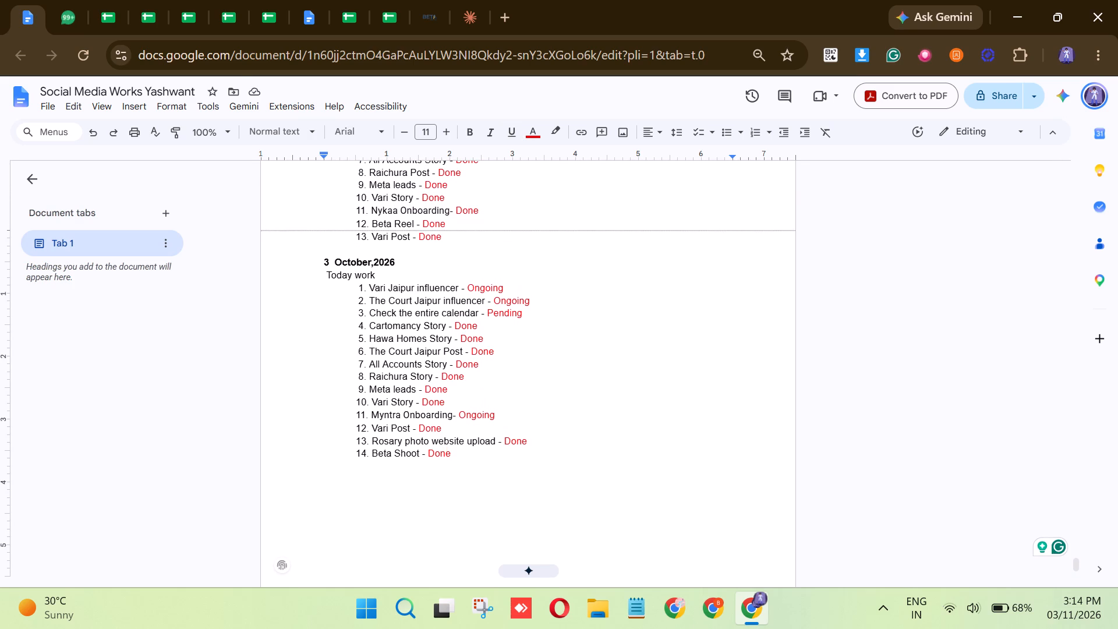
{"action": "left_click_drag", "start_coordinate": [358, 221], "coordinate": [444, 224]}
{"action": "key", "text": "ctrl+c"}
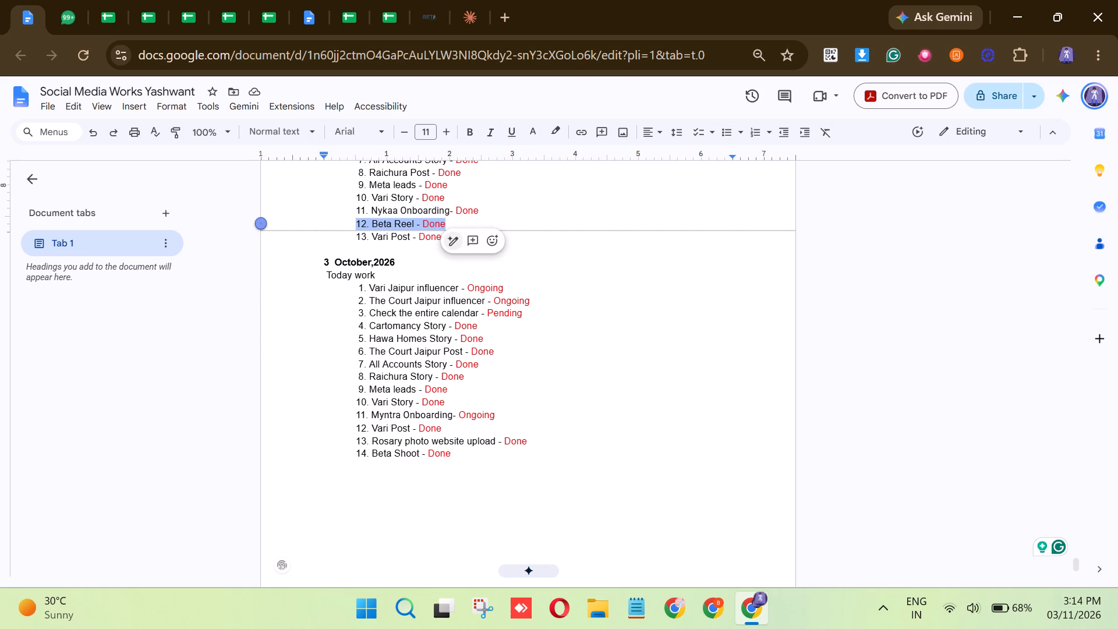
{"action": "left_click", "coordinate": [488, 453]}
{"action": "key", "text": "shift+Return"}
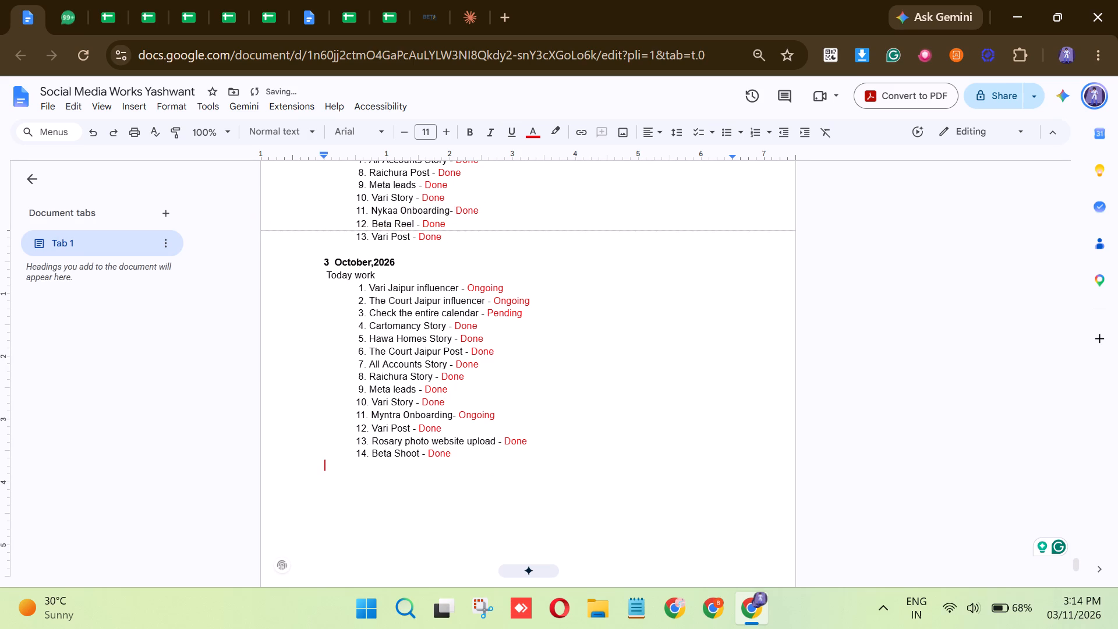
{"action": "key", "text": "space"}
{"action": "key", "text": "space"}
{"action": "key", "text": "space"}
{"action": "key", "text": "space"}
{"action": "key", "text": "space"}
{"action": "key", "text": "space"}
{"action": "key", "text": "space"}
{"action": "key", "text": "space"}
{"action": "key", "text": "space"}
{"action": "key", "text": "ctrl+v"}
{"action": "key", "text": "BackSpace"}
{"action": "key", "text": "BackSpace"}
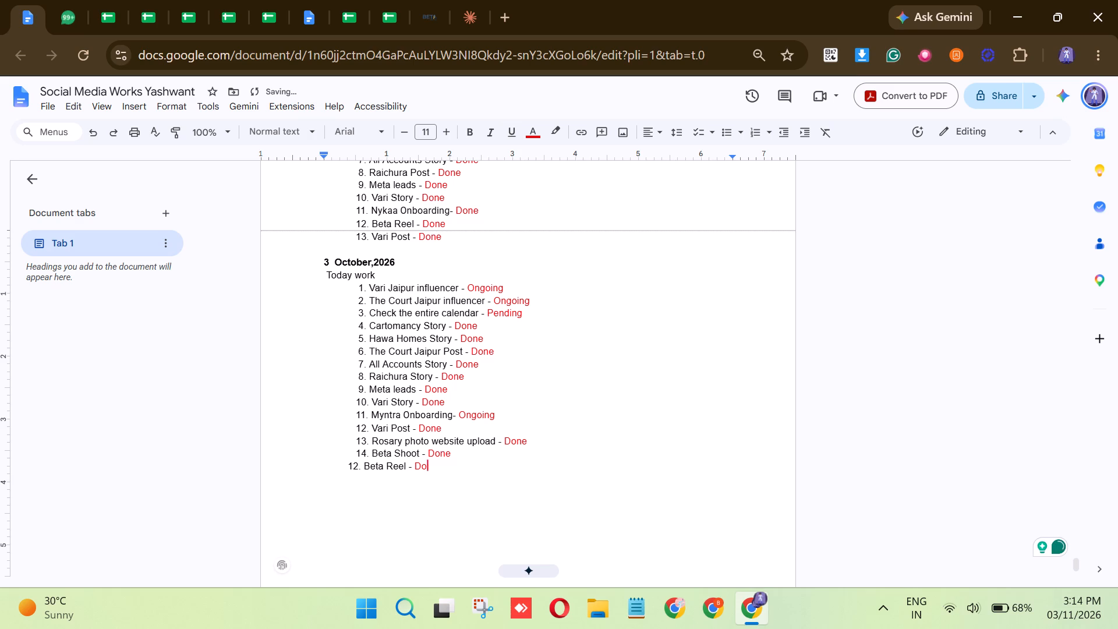
{"action": "key", "text": "BackSpace"}
{"action": "key", "text": "BackSpace"}
{"action": "type", "text": "Pending"}
Align the new Beta Reel line with the list items above using leading spaces, and renumber it as 15.
{"action": "key", "text": "Left"}
{"action": "key", "text": "Left"}
{"action": "key", "text": "Left"}
{"action": "key", "text": "Left"}
{"action": "key", "text": "Left"}
{"action": "key", "text": "Left"}
{"action": "key", "text": "Left"}
{"action": "key", "text": "Left"}
{"action": "key", "text": "Left"}
{"action": "key", "text": "Left"}
{"action": "key", "text": "Left"}
{"action": "key", "text": "Left"}
{"action": "key", "text": "Left"}
{"action": "key", "text": "Left"}
{"action": "key", "text": "Left"}
{"action": "key", "text": "Left"}
{"action": "key", "text": "Left"}
{"action": "key", "text": "Left"}
{"action": "key", "text": "Left"}
{"action": "key", "text": "Left"}
{"action": "key", "text": "Left"}
{"action": "key", "text": "Left"}
{"action": "key", "text": "Left"}
{"action": "key", "text": "space"}
{"action": "key", "text": "space"}
{"action": "key", "text": "space"}
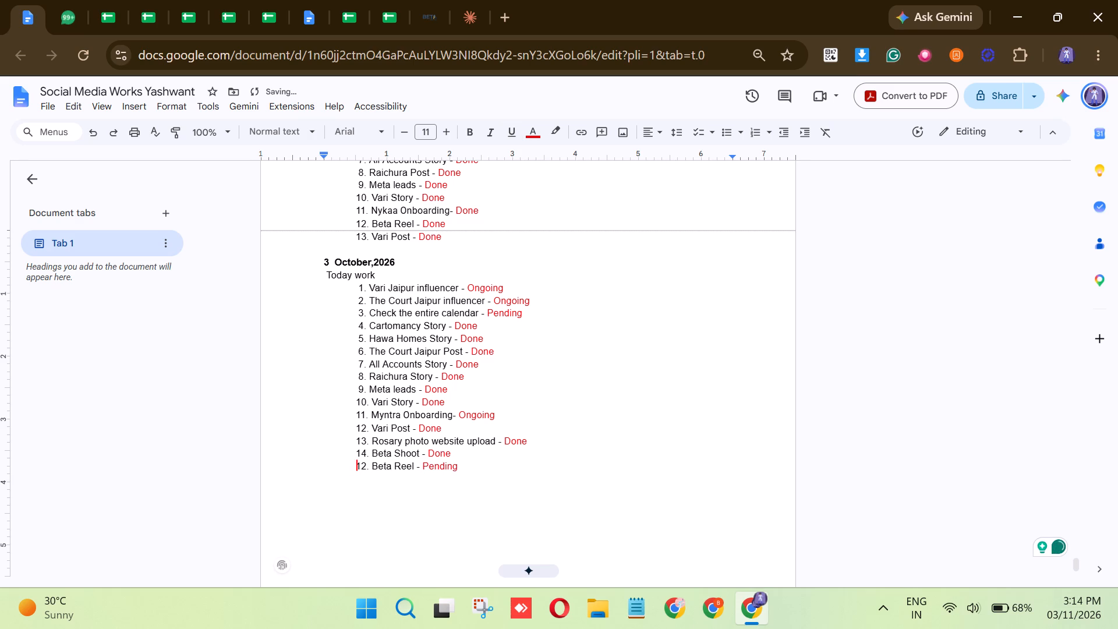